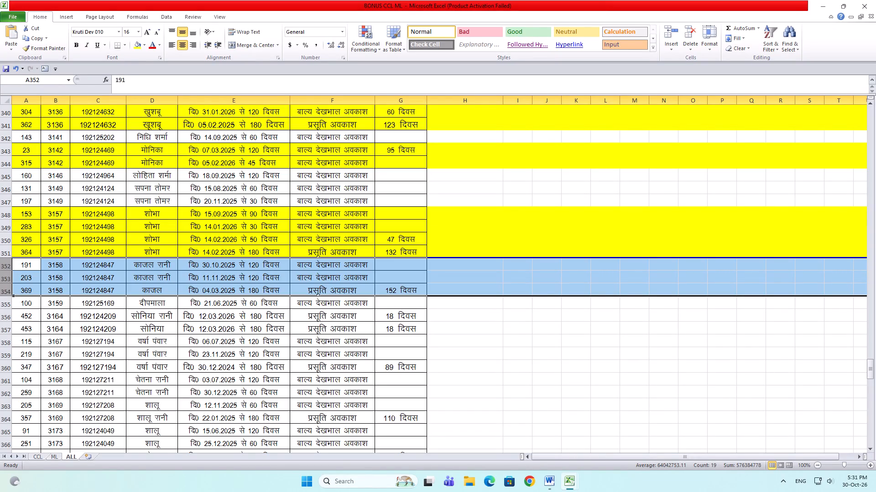
# Copy the number, ID and name cells of row 353 into the first empty row of the Word table, reducing them to size 12.
pyautogui.moveTo(58, 277); pyautogui.dragTo(152, 278)
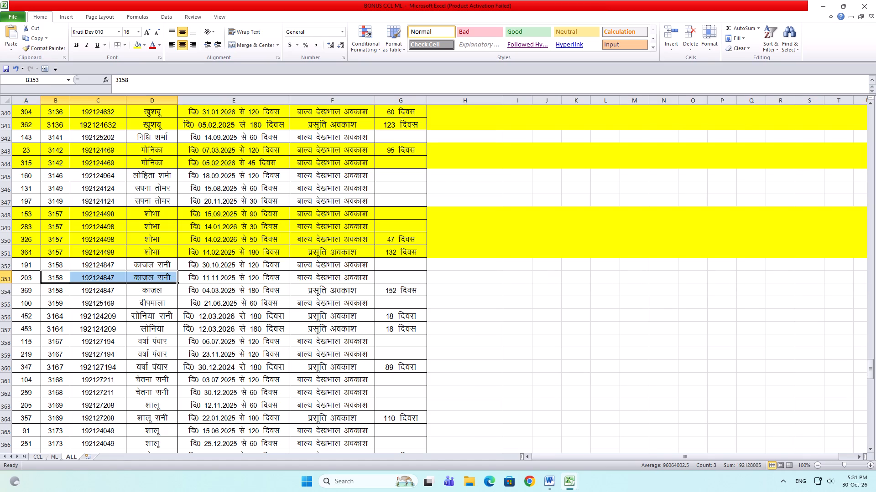
pyautogui.hotkey('ctrl', 'c')
pyautogui.hotkey('alt', 'Tab')
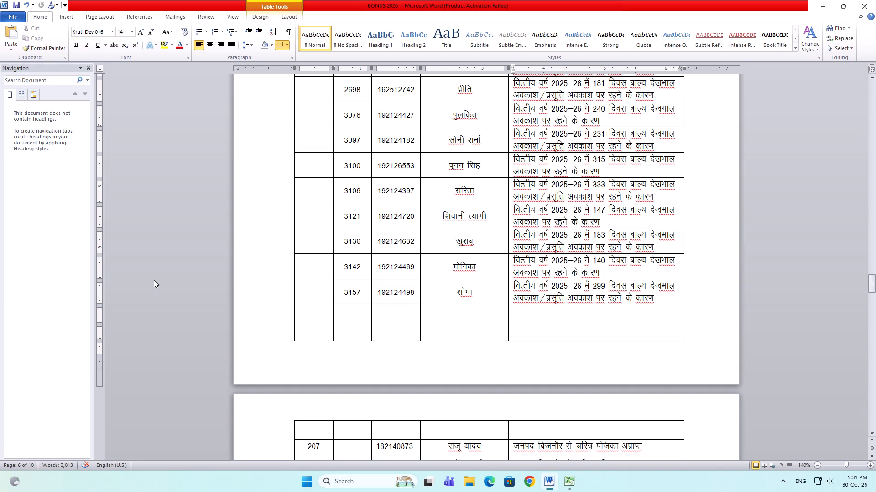
pyautogui.moveTo(344, 305); pyautogui.dragTo(362, 299)
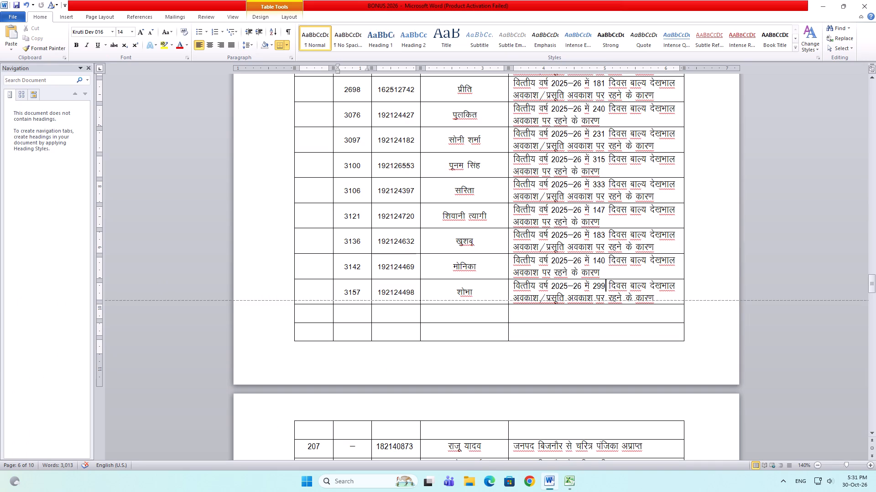
pyautogui.moveTo(362, 299); pyautogui.dragTo(364, 303)
pyautogui.moveTo(360, 310); pyautogui.dragTo(426, 310)
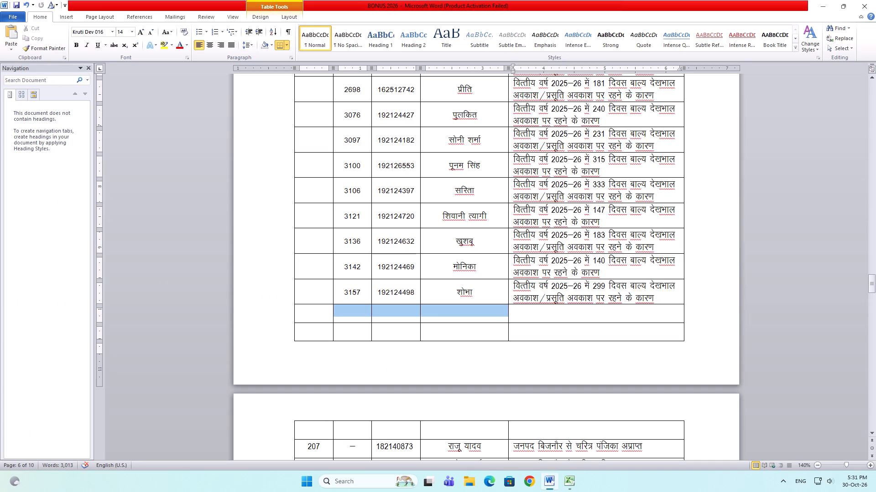
pyautogui.moveTo(426, 310); pyautogui.dragTo(436, 310)
pyautogui.hotkey('ctrl', 'v')
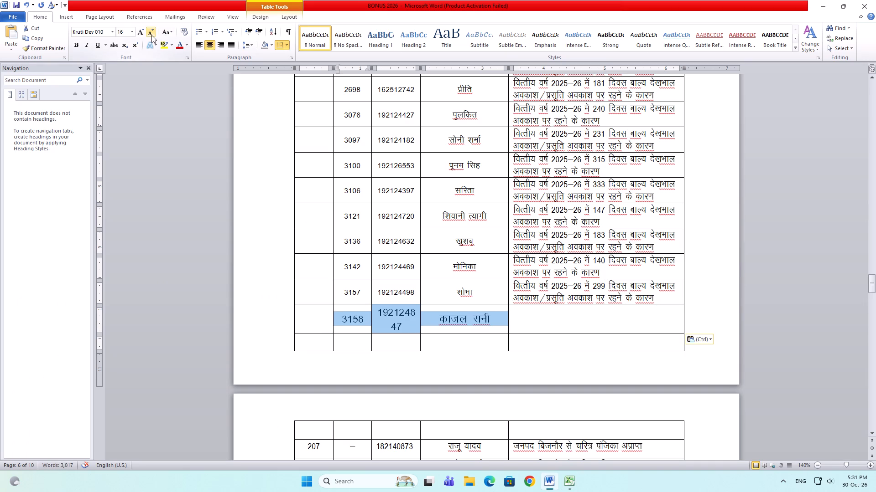
pyautogui.doubleClick(151, 35)
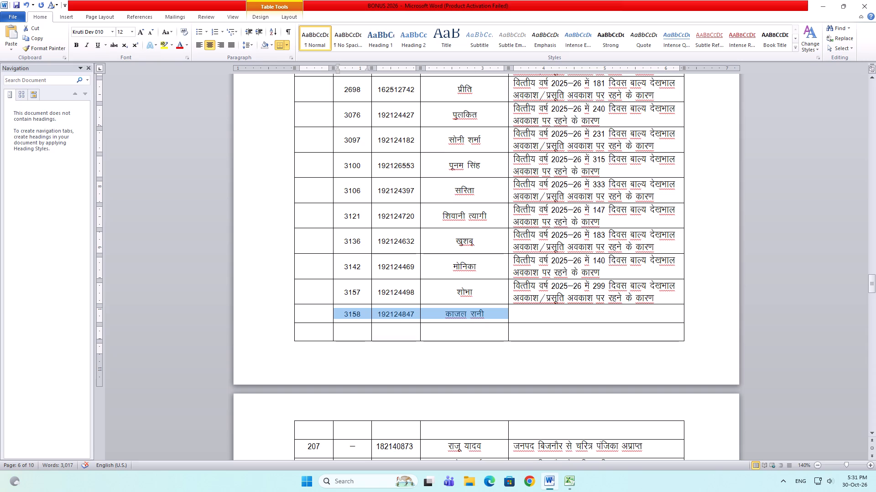
# Copy the leave remark from the row above into the new row, set its days to 272, and save the document.
pyautogui.moveTo(655, 295); pyautogui.dragTo(521, 282)
pyautogui.hotkey('ctrl', 'c')
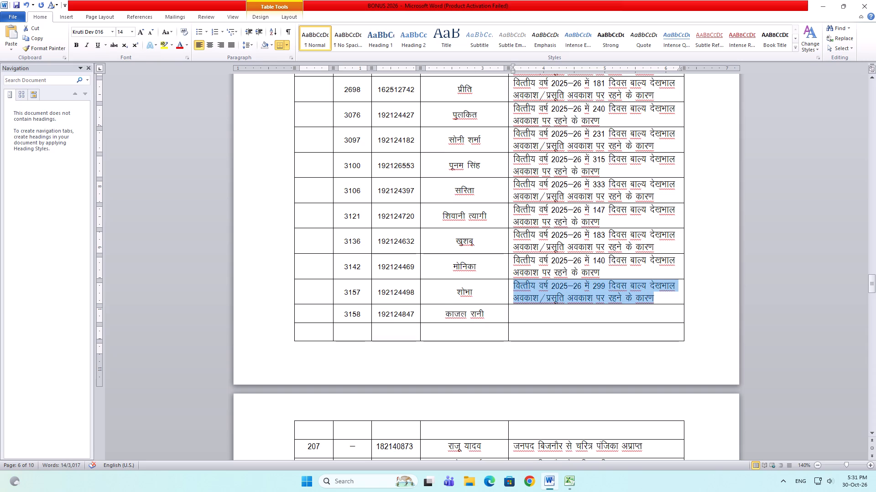
pyautogui.click(545, 315)
pyautogui.hotkey('ctrl', 'v')
pyautogui.moveTo(594, 313); pyautogui.dragTo(598, 312)
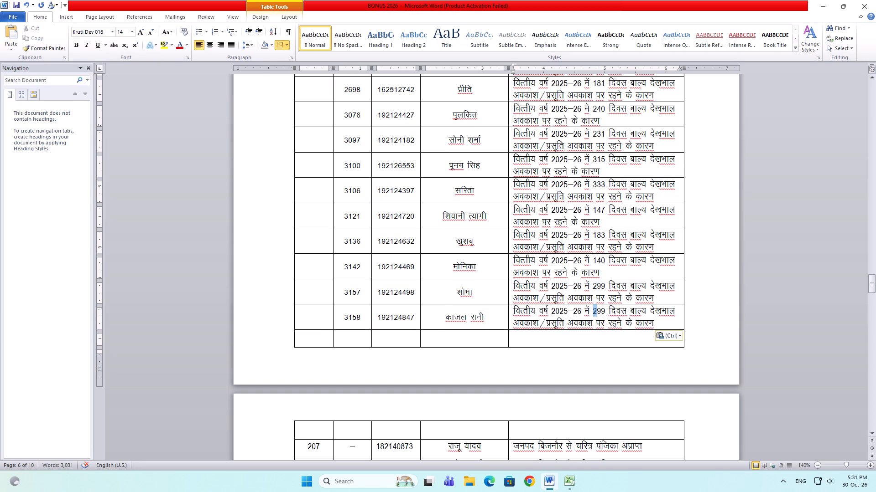
pyautogui.moveTo(598, 312); pyautogui.dragTo(604, 313)
pyautogui.write('272')
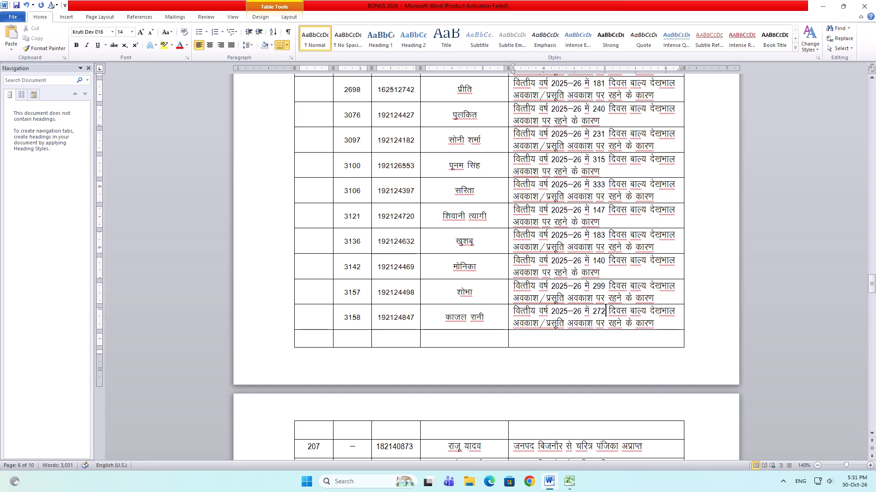
pyautogui.hotkey('ctrl', 's')
# In the Excel sheet, highlight rows 352 to 354 in yellow and save the workbook.
pyautogui.hotkey('alt', 'Tab')
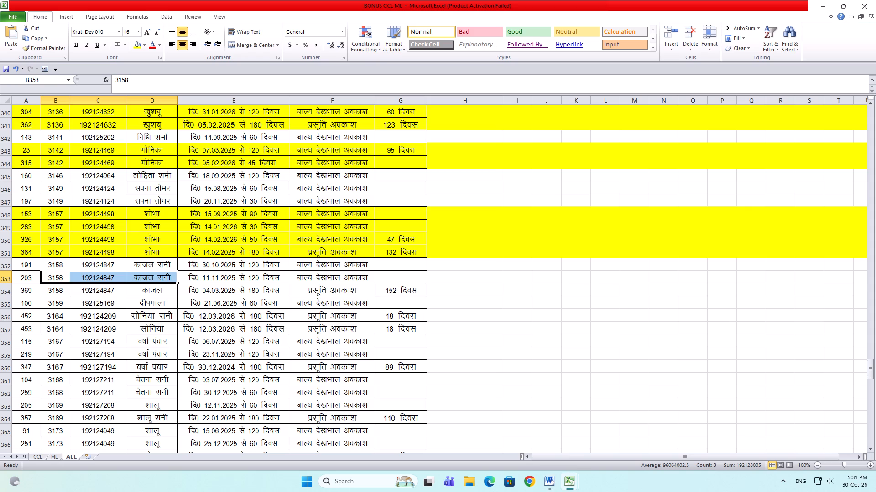
pyautogui.moveTo(5, 264); pyautogui.dragTo(11, 289)
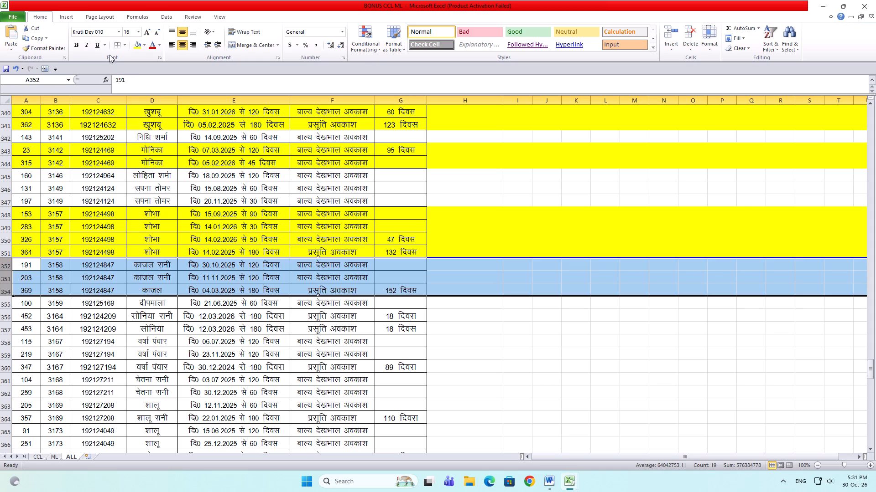
pyautogui.click(135, 40)
pyautogui.scroll(-2, 144, 165)
pyautogui.click(130, 236)
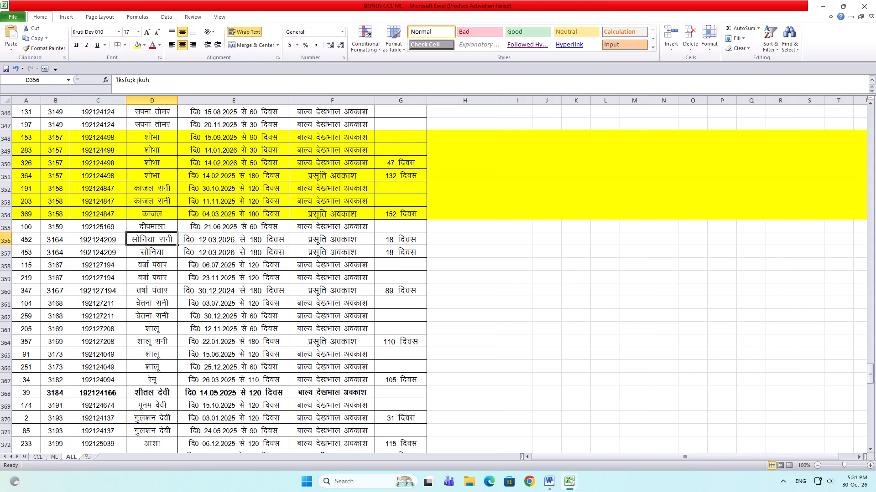
pyautogui.click(1, 228)
pyautogui.click(2, 240)
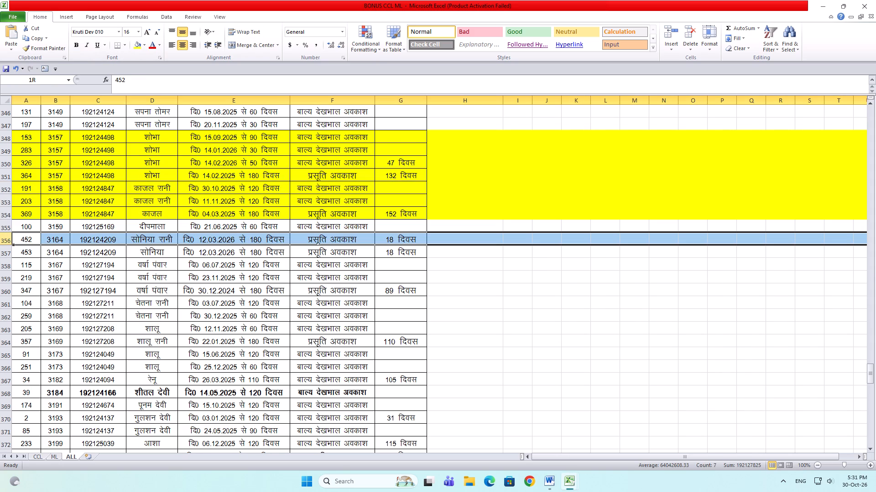
pyautogui.moveTo(2, 240); pyautogui.dragTo(2, 247)
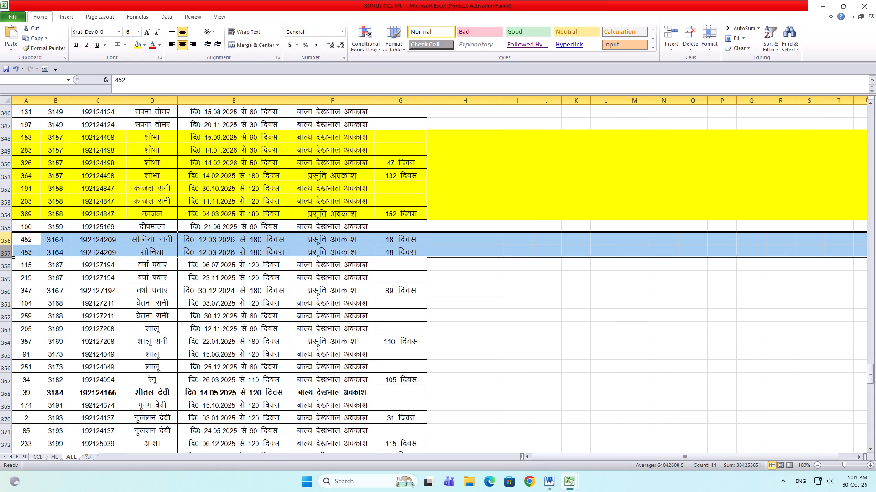
pyautogui.hotkey('ctrl', 's')
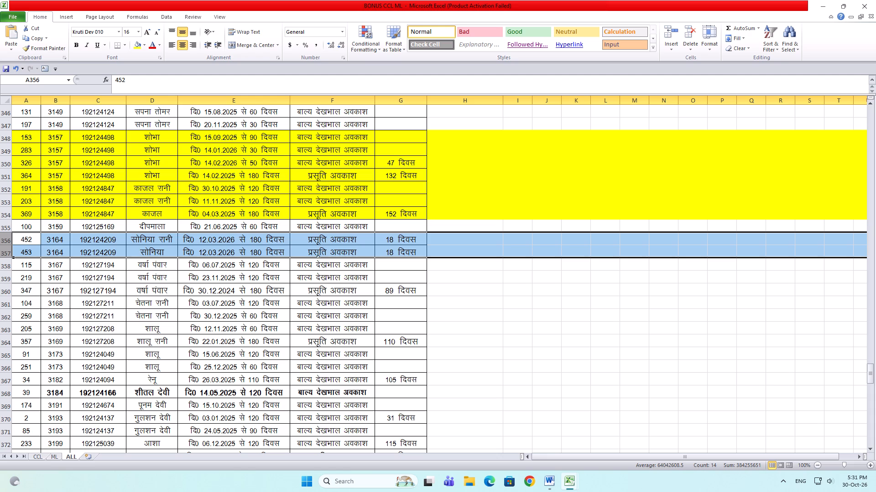
# Copy the number, ID and name cells of row 358 into the next empty Word table row, reducing them to size 12.
pyautogui.moveTo(5, 266); pyautogui.dragTo(1, 288)
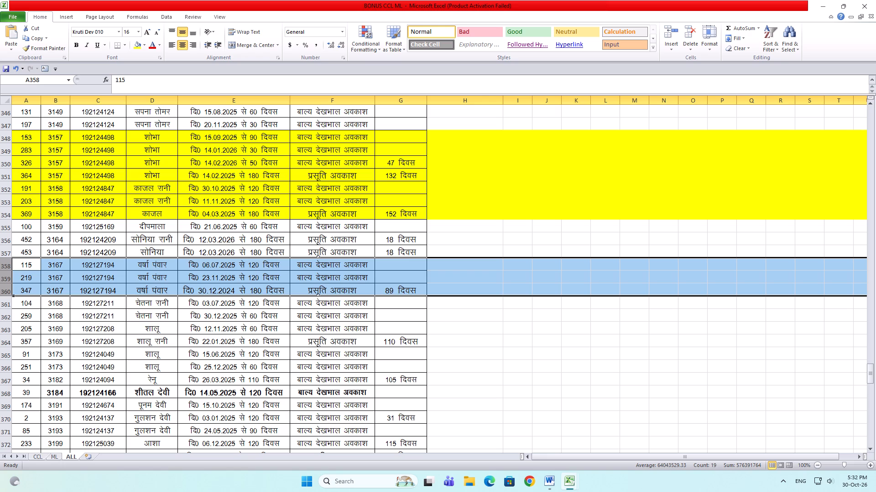
pyautogui.moveTo(57, 265); pyautogui.dragTo(145, 268)
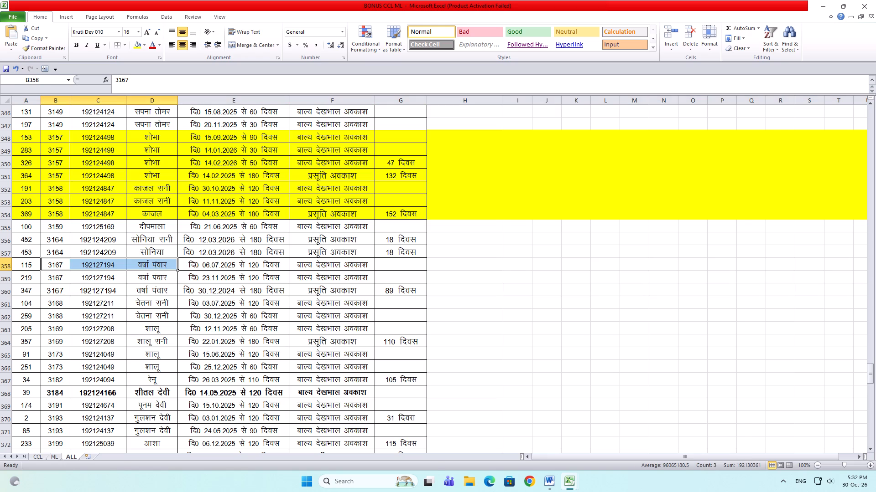
pyautogui.hotkey('ctrl', 'c')
pyautogui.hotkey('ctrl', 'c')
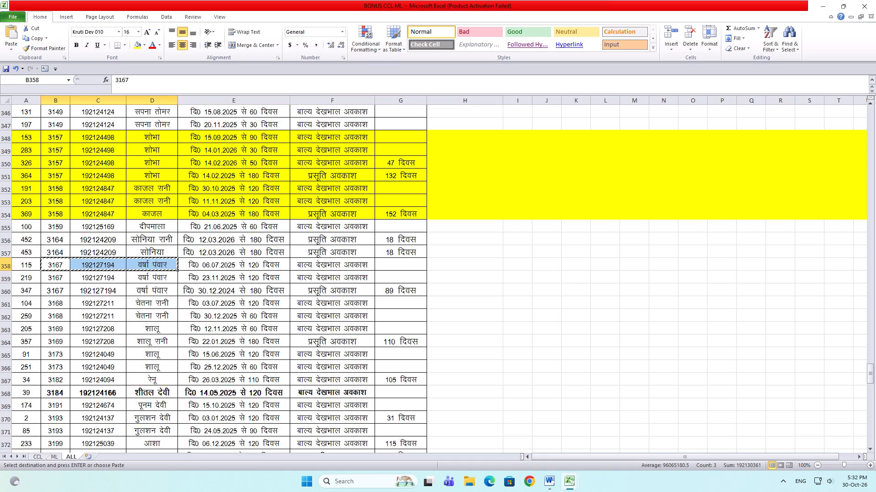
pyautogui.hotkey('alt', 'Tab')
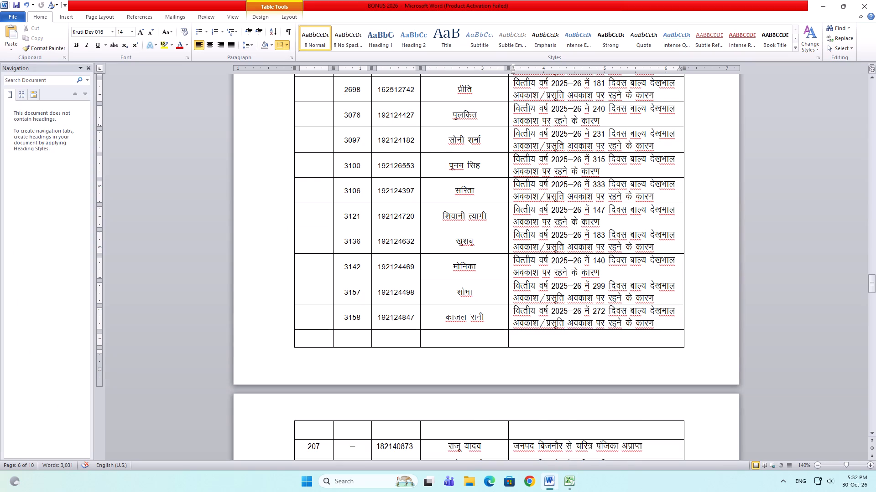
pyautogui.scroll(-2, 366, 313)
pyautogui.moveTo(349, 277); pyautogui.dragTo(444, 278)
pyautogui.hotkey('ctrl', 'v')
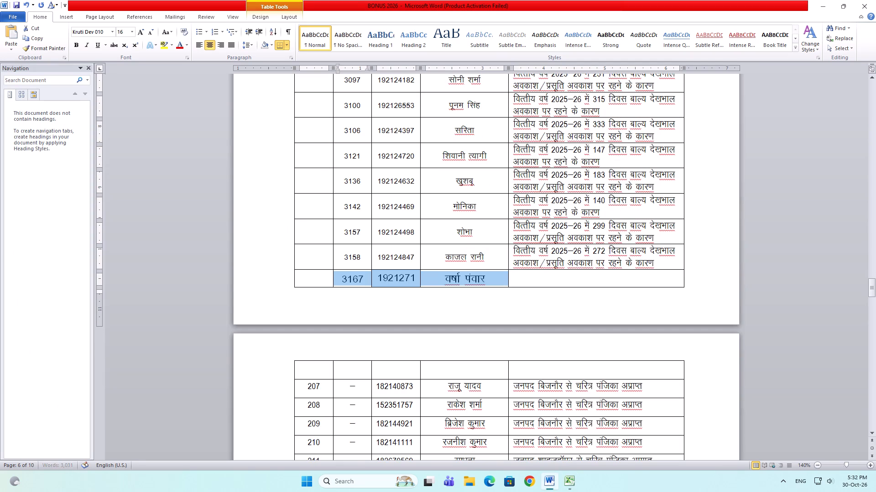
pyautogui.doubleClick(149, 31)
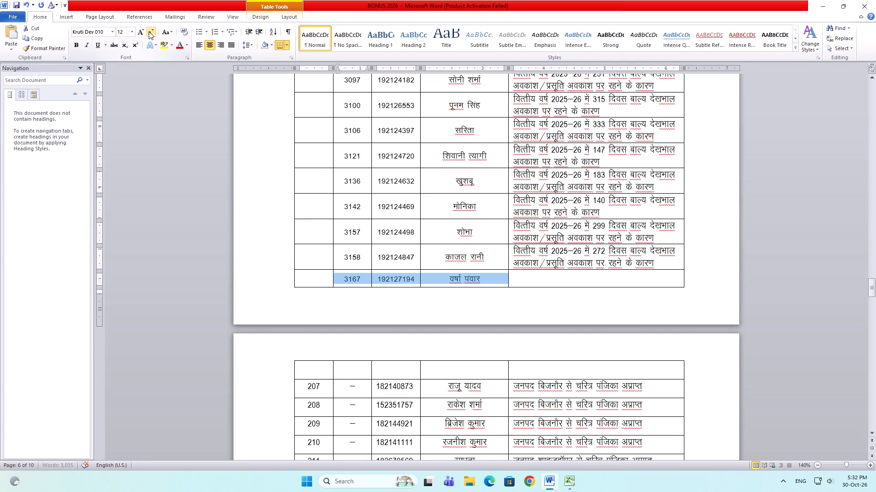
# Copy the leave remark from the row above into the new row, increase its row height, set the days to 329, and save.
pyautogui.moveTo(666, 259); pyautogui.dragTo(527, 251)
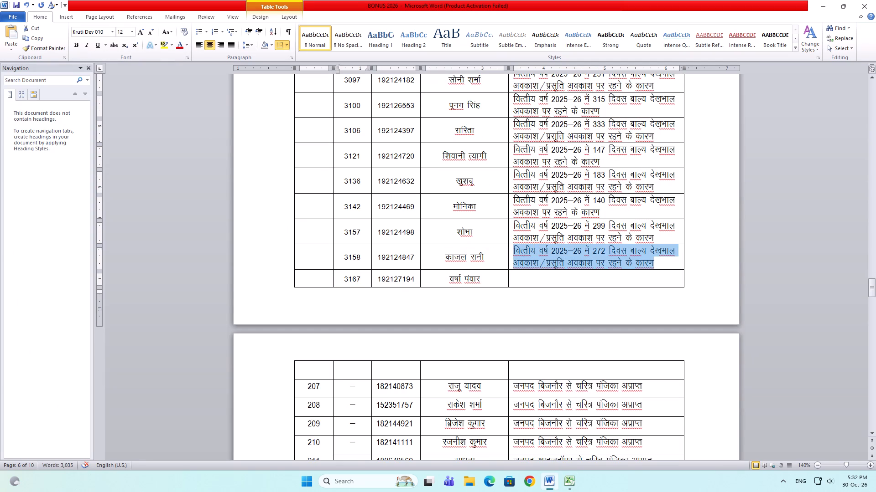
pyautogui.moveTo(527, 251); pyautogui.dragTo(523, 252)
pyautogui.hotkey('ctrl', 'c')
pyautogui.click(548, 276)
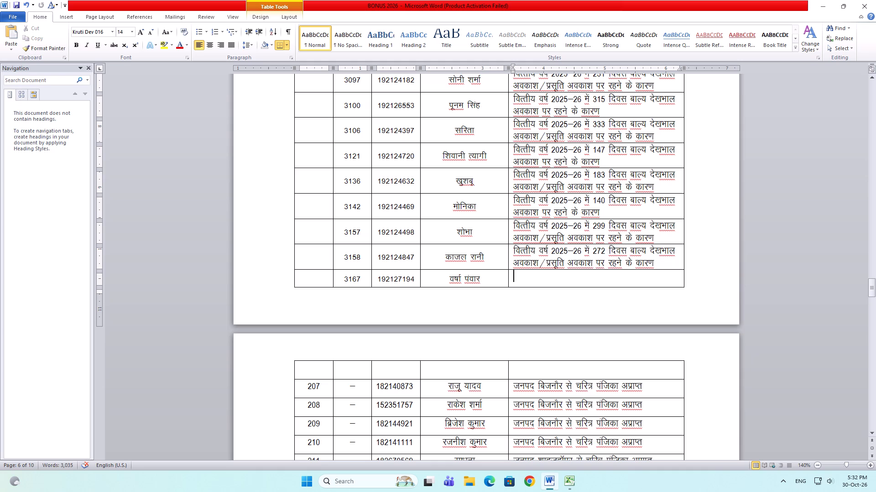
pyautogui.hotkey('ctrl', 'v')
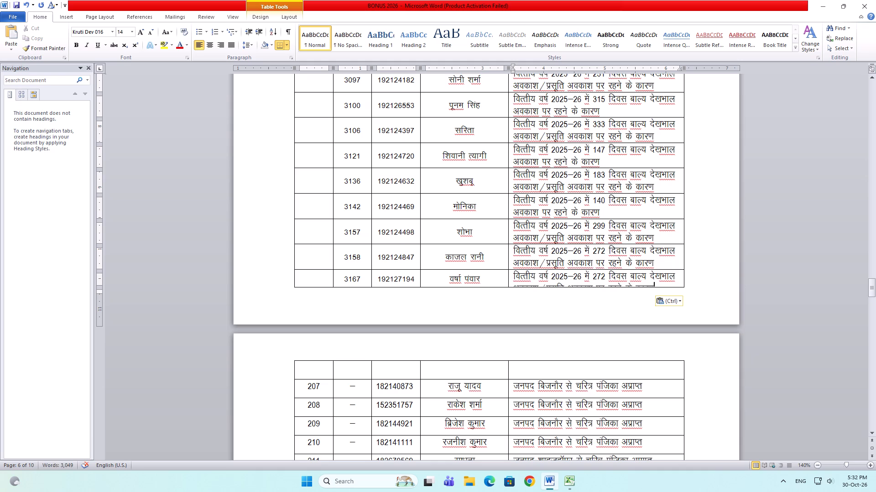
pyautogui.moveTo(320, 287); pyautogui.dragTo(322, 299)
pyautogui.scroll(-3, 532, 333)
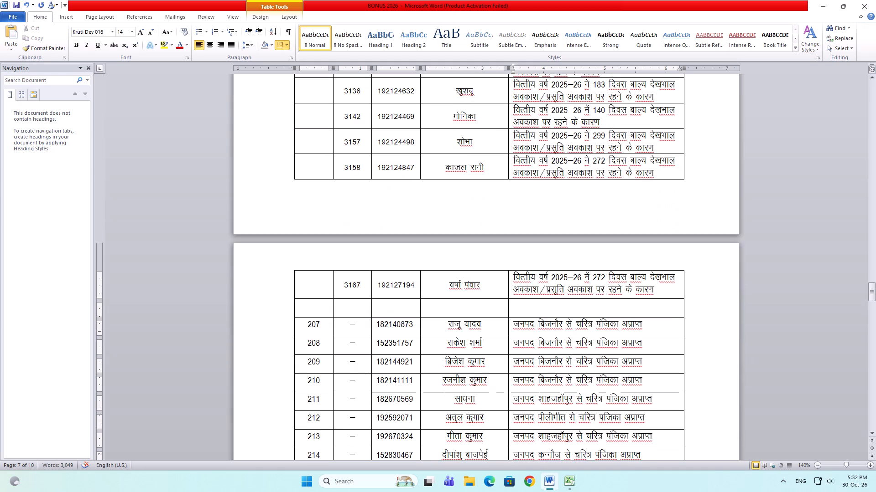
pyautogui.moveTo(605, 277); pyautogui.dragTo(595, 277)
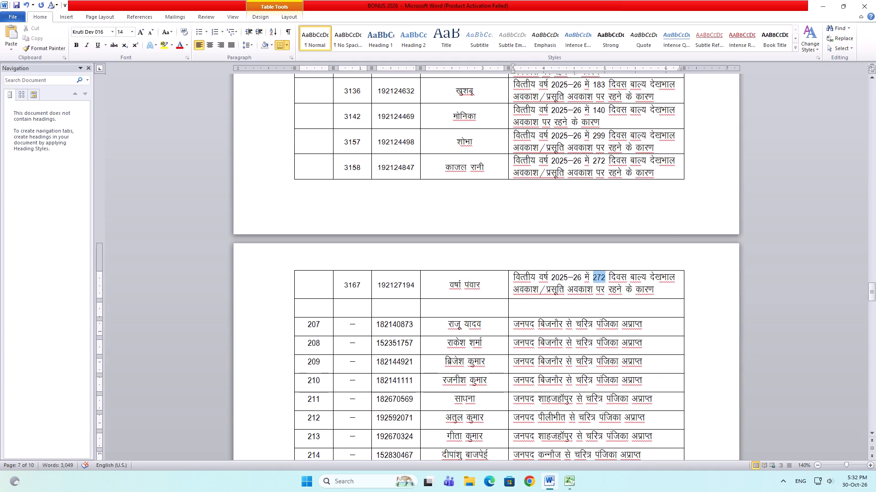
pyautogui.moveTo(595, 277); pyautogui.dragTo(594, 277)
pyautogui.write('329')
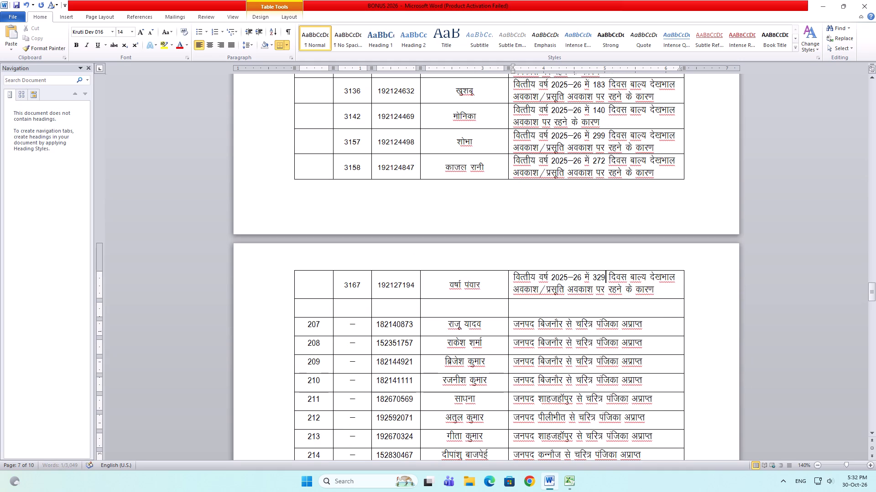
pyautogui.hotkey('ctrl', 's')
# Clear the contents of table rows 207 to 223, and place the cursor in the second column of the first blank row.
pyautogui.scroll(-5, 375, 379)
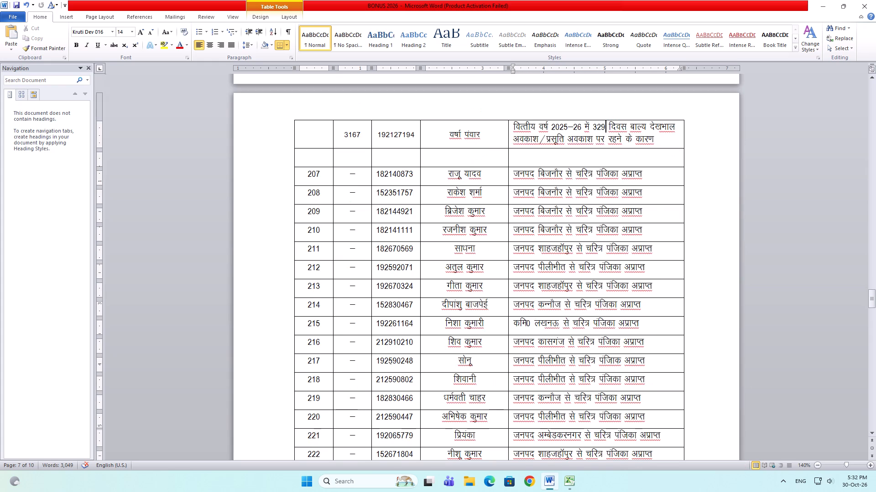
pyautogui.scroll(-11, 328, 199)
pyautogui.scroll(13, 337, 184)
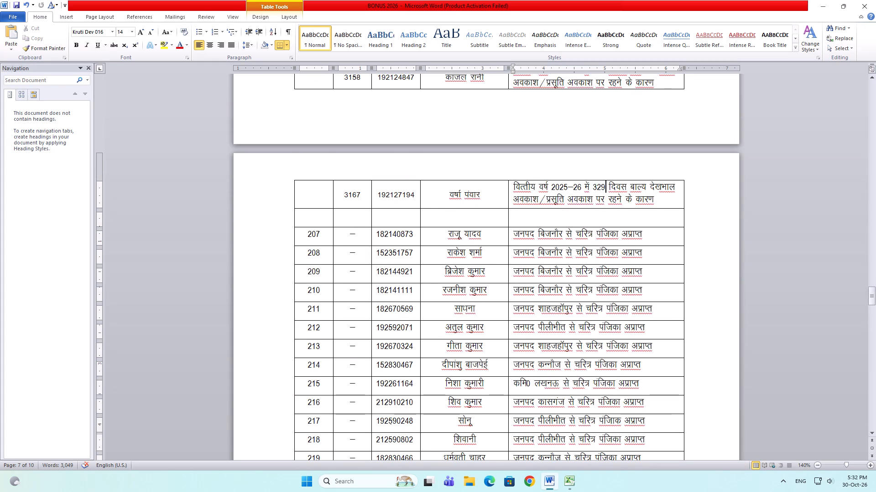
pyautogui.moveTo(313, 233); pyautogui.dragTo(567, 321)
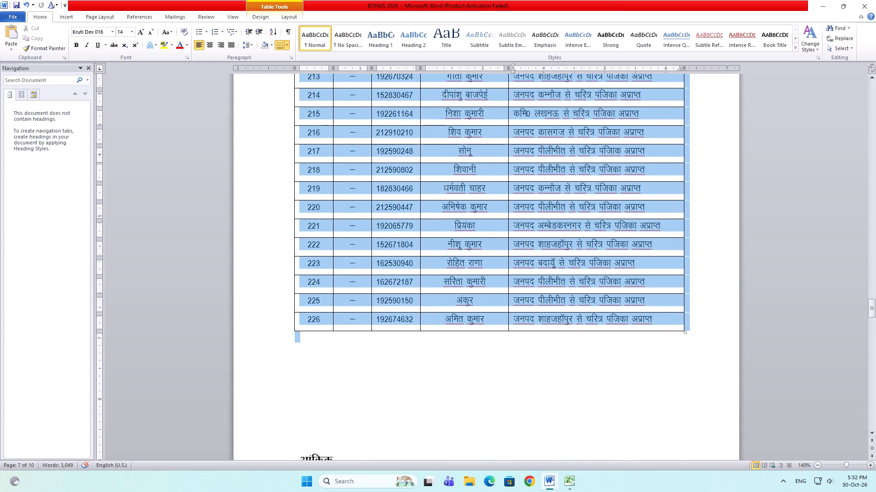
pyautogui.moveTo(567, 321); pyautogui.dragTo(565, 261)
pyautogui.press('Delete')
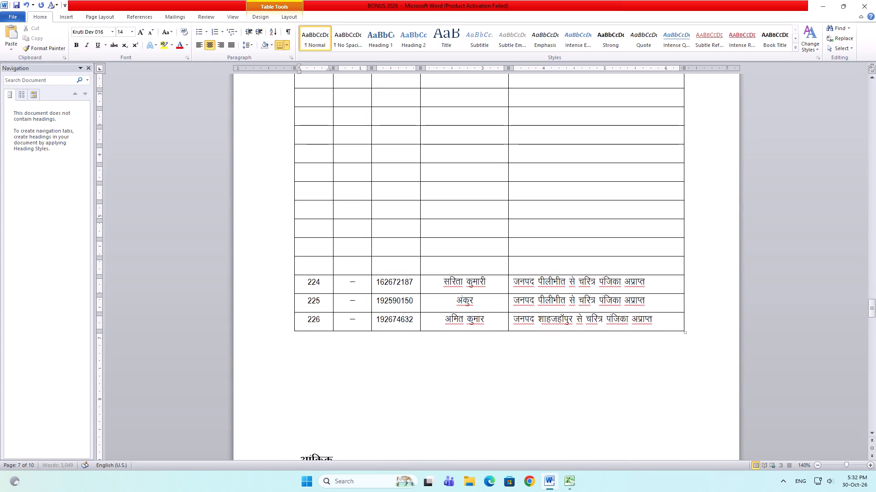
pyautogui.scroll(6, 562, 265)
pyautogui.click(355, 125)
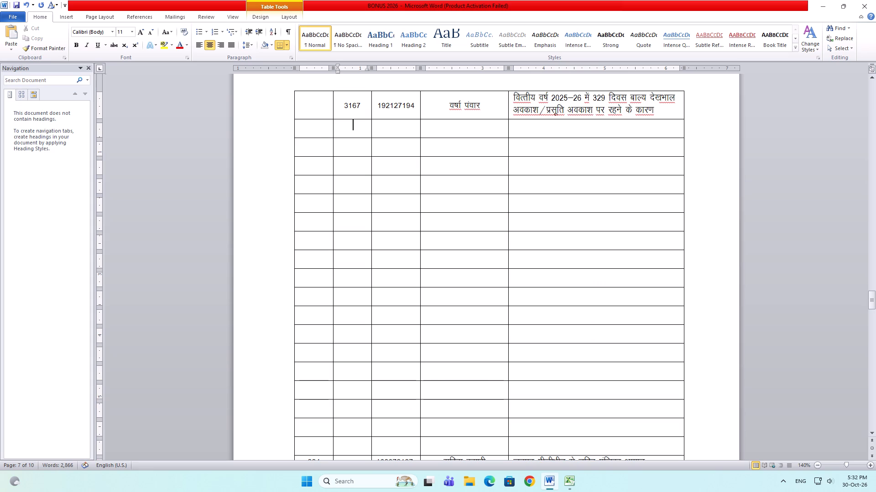
# In the Excel sheet, highlight rows 358 to 360 in yellow.
pyautogui.hotkey('alt', 'Tab')
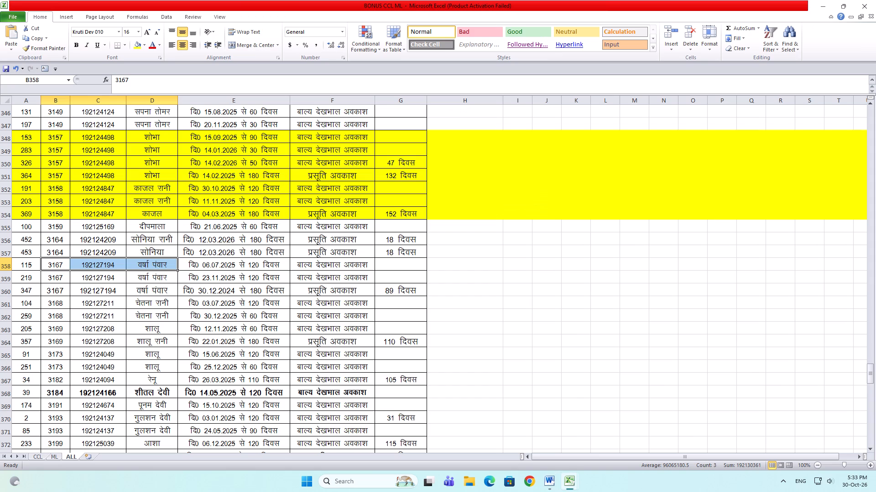
pyautogui.moveTo(4, 265); pyautogui.dragTo(3, 287)
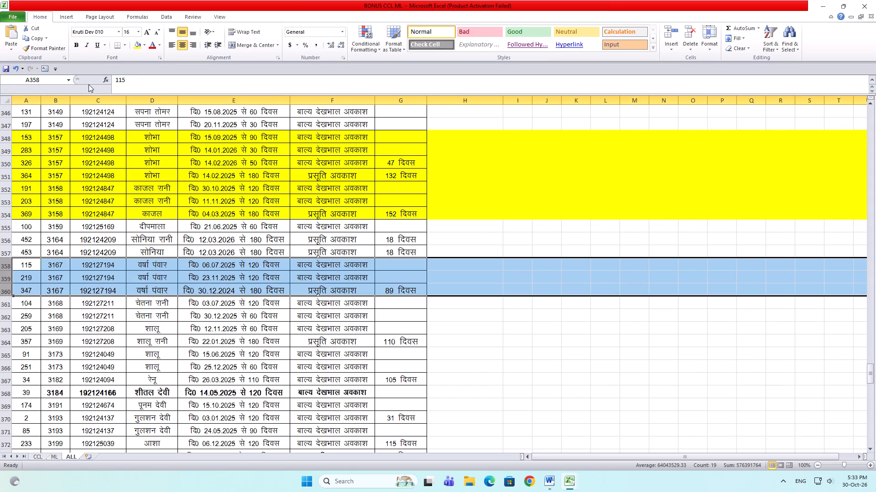
pyautogui.click(135, 46)
pyautogui.click(145, 280)
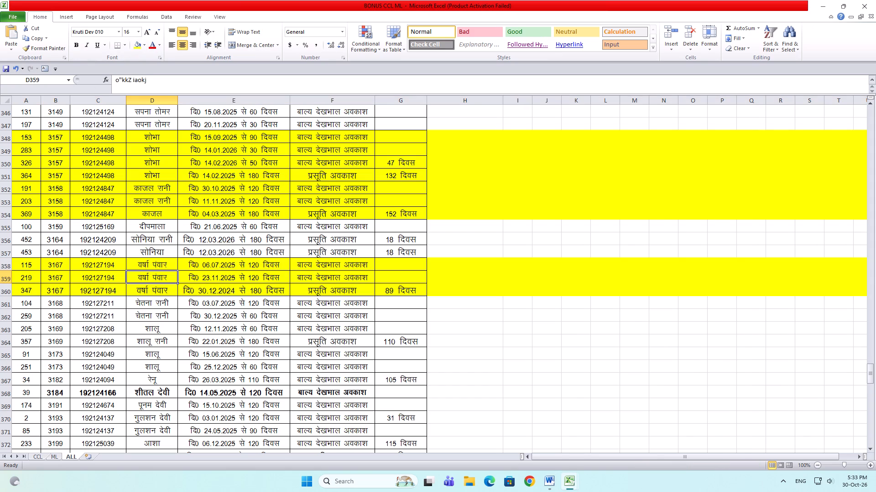
# Save the Excel leave list.
pyautogui.hotkey('ctrl', 's')
# Copy the number, ID and name cells of Excel row 361 into the next empty Word table row, reducing them to size 12.
pyautogui.moveTo(5, 302); pyautogui.dragTo(3, 315)
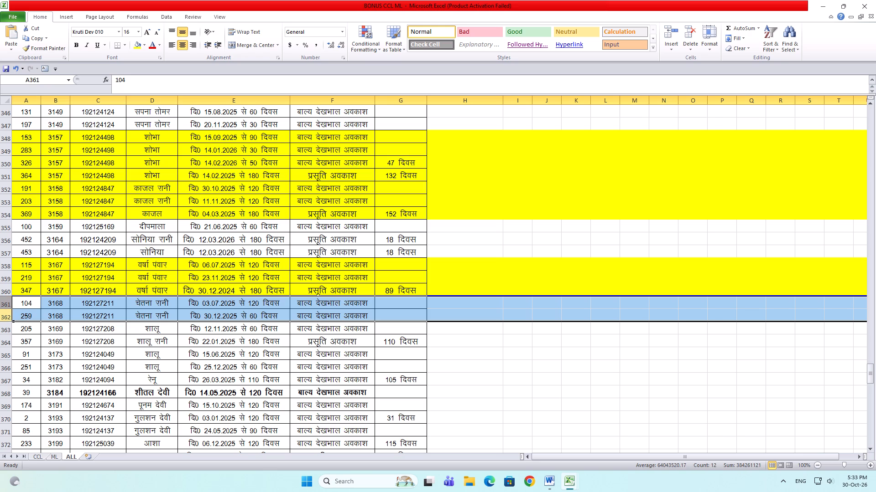
pyautogui.moveTo(50, 305); pyautogui.dragTo(140, 305)
pyautogui.hotkey('ctrl', 'c')
pyautogui.hotkey('alt', 'Tab')
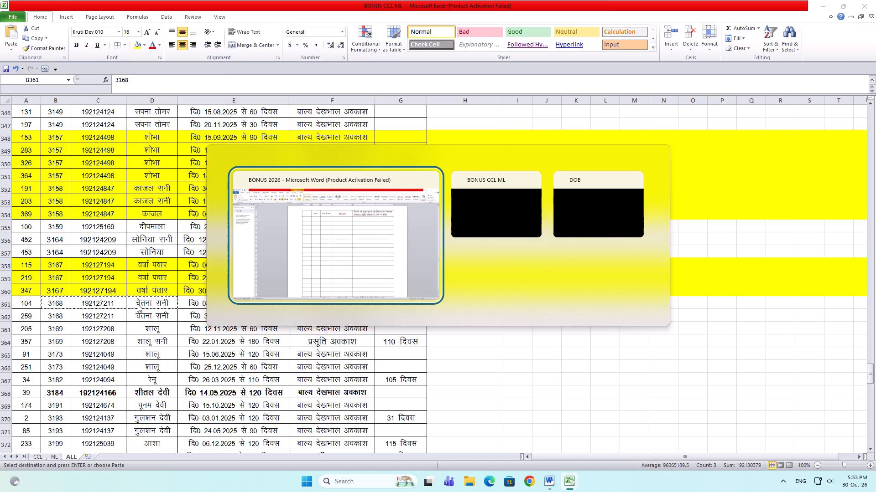
pyautogui.moveTo(350, 131); pyautogui.dragTo(439, 123)
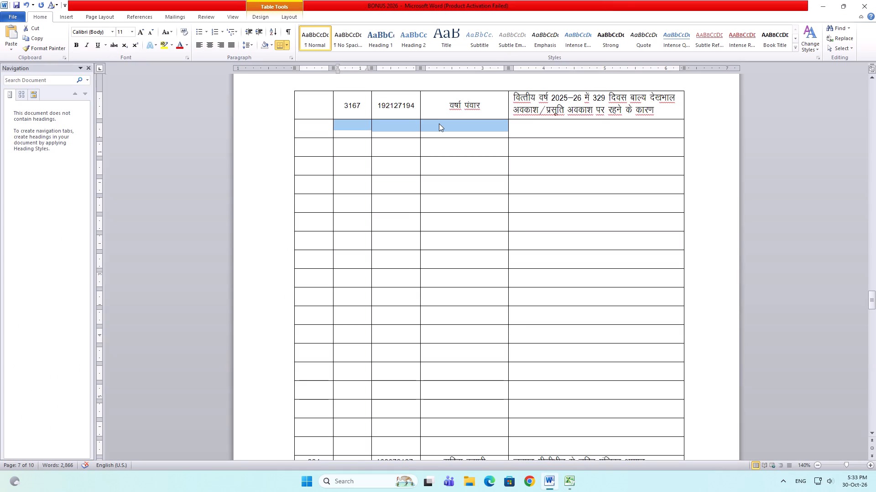
pyautogui.hotkey('ctrl', 'v')
pyautogui.doubleClick(152, 35)
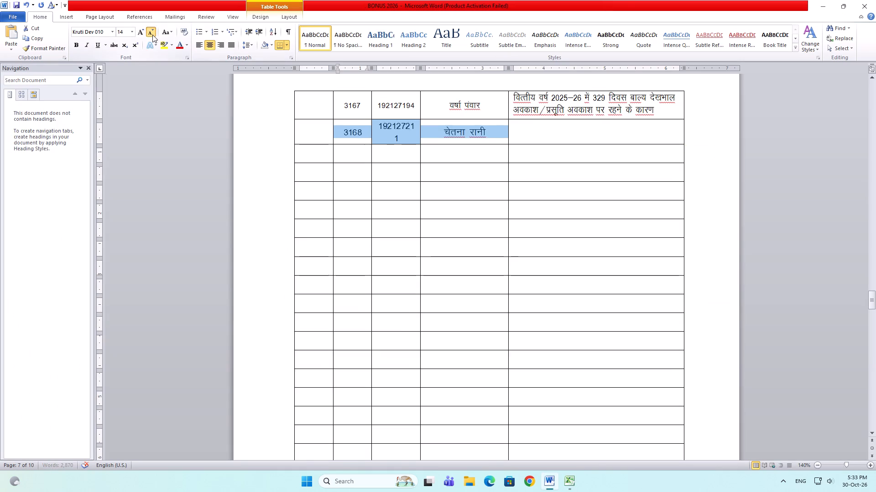
# Copy the 140-day child-care leave remark from the previous page into the new row, set its days to 180, and save the document.
pyautogui.click(532, 123)
pyautogui.scroll(2, 593, 112)
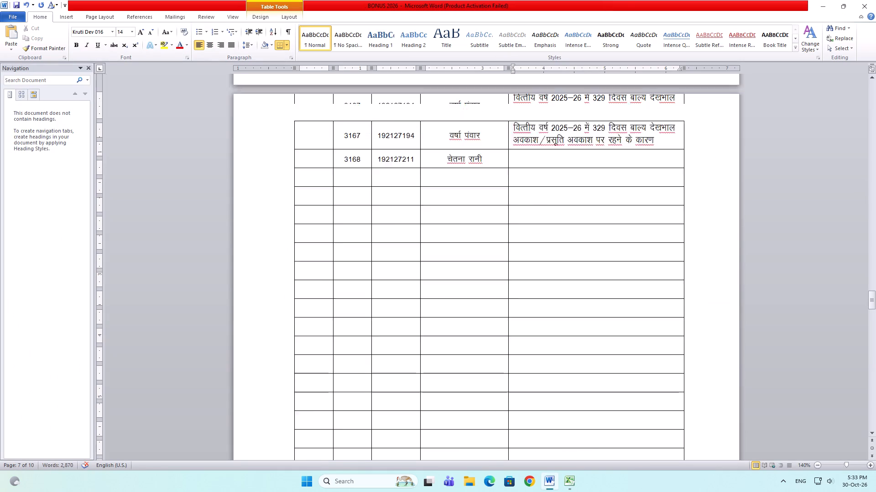
pyautogui.scroll(4, 593, 112)
pyautogui.moveTo(607, 122); pyautogui.dragTo(528, 115)
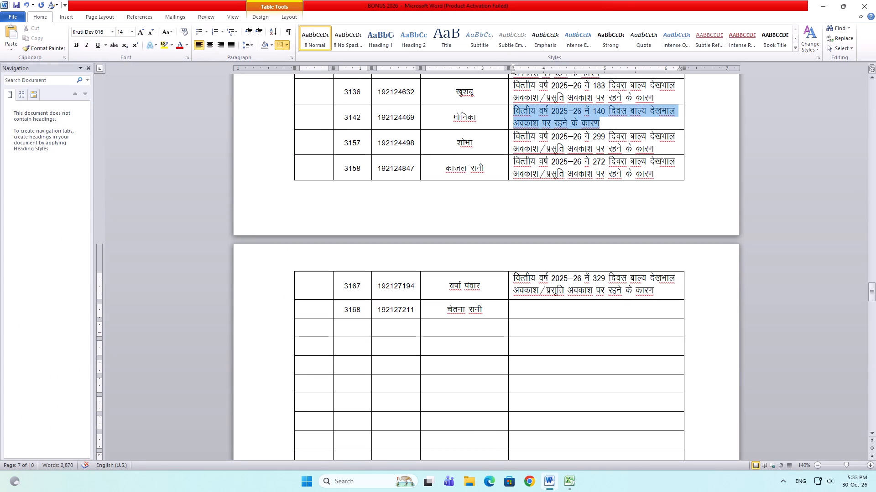
pyautogui.moveTo(528, 115); pyautogui.dragTo(517, 114)
pyautogui.hotkey('ctrl', 'c')
pyautogui.scroll(-2, 532, 178)
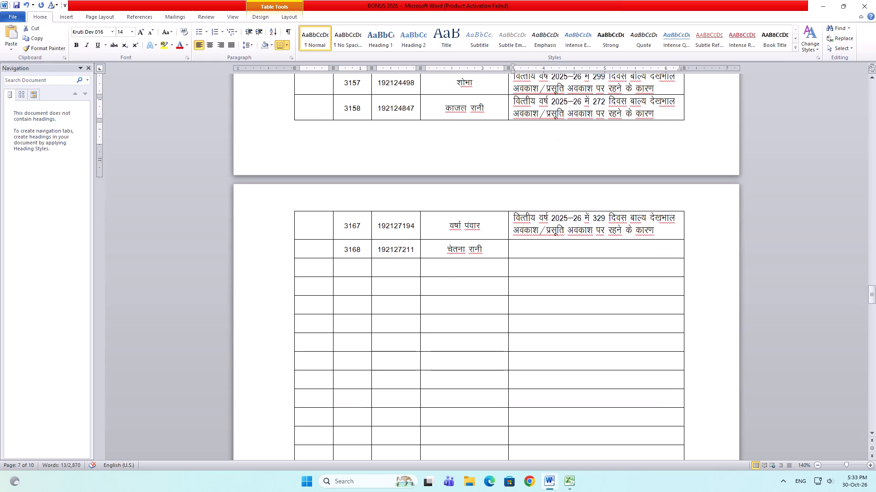
pyautogui.click(546, 245)
pyautogui.hotkey('ctrl', 'v')
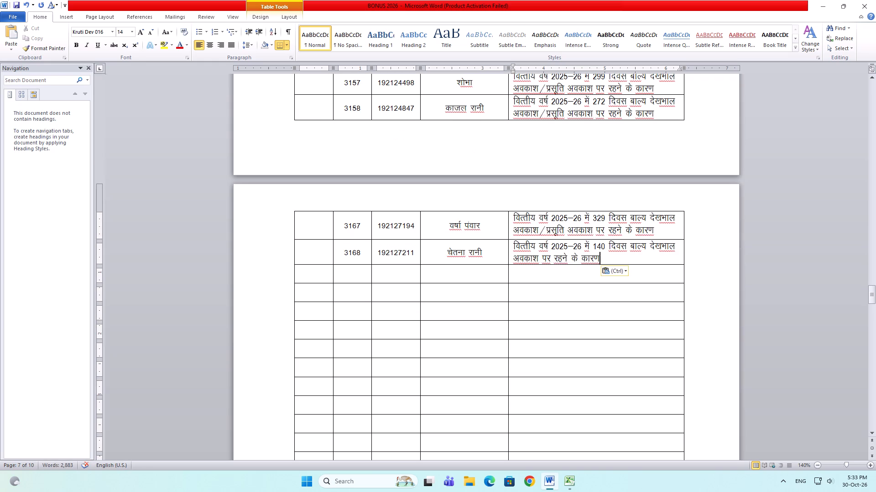
pyautogui.click(598, 244)
pyautogui.press('Delete')
pyautogui.press('8')
pyautogui.hotkey('ctrl', 's')
# In the Excel leave list, highlight rows 361 and 362 in yellow.
pyautogui.hotkey('alt', 'Tab')
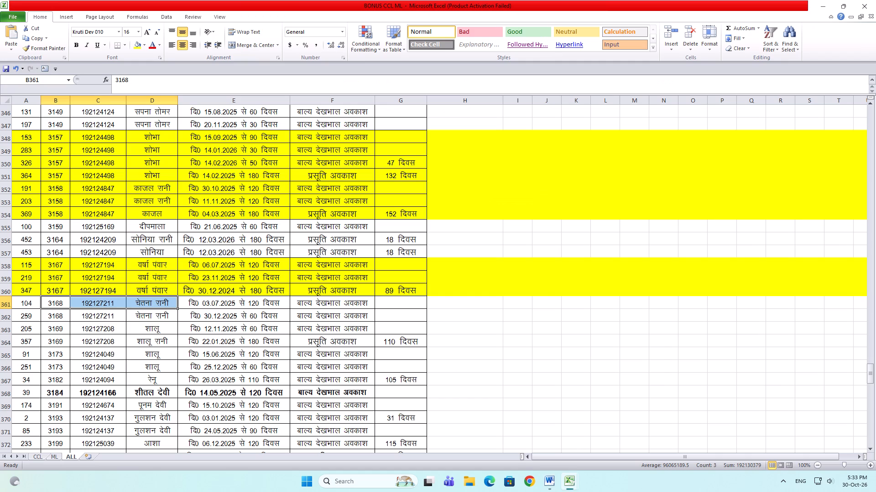
pyautogui.moveTo(2, 303); pyautogui.dragTo(0, 313)
pyautogui.click(137, 45)
pyautogui.click(129, 272)
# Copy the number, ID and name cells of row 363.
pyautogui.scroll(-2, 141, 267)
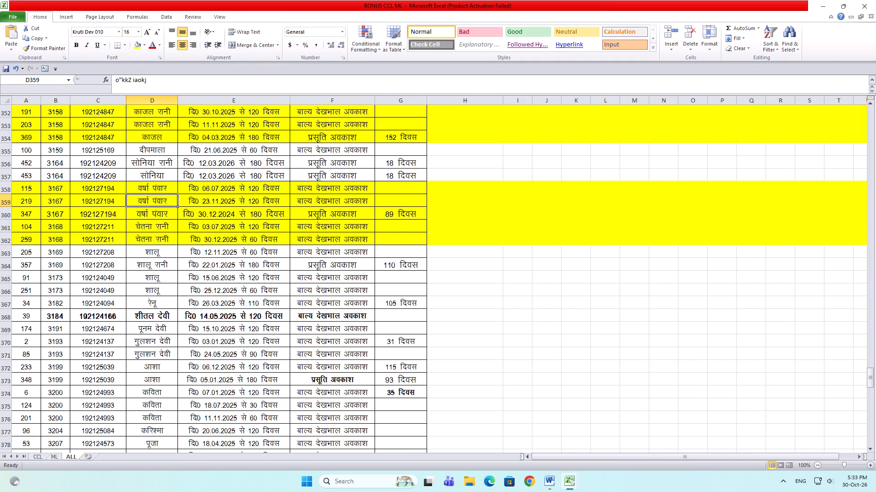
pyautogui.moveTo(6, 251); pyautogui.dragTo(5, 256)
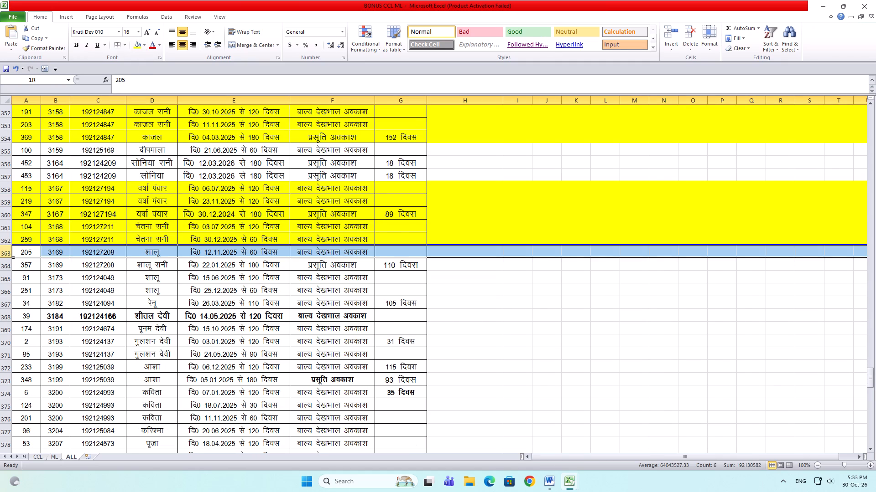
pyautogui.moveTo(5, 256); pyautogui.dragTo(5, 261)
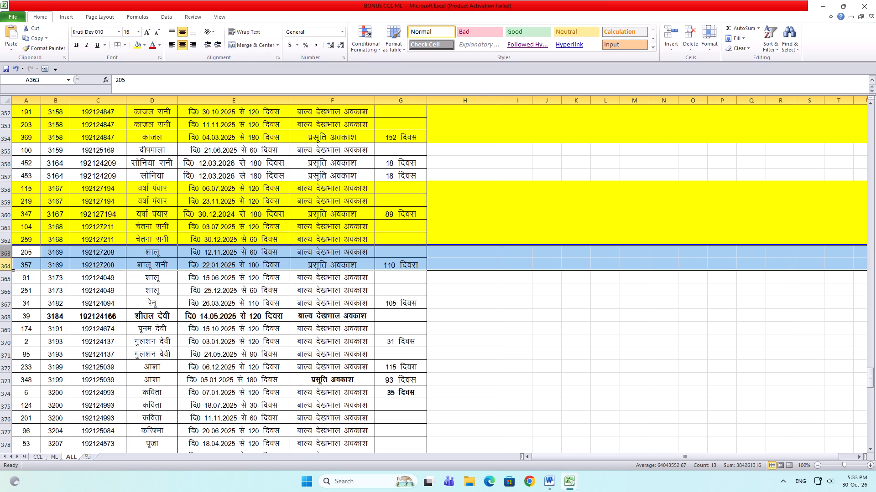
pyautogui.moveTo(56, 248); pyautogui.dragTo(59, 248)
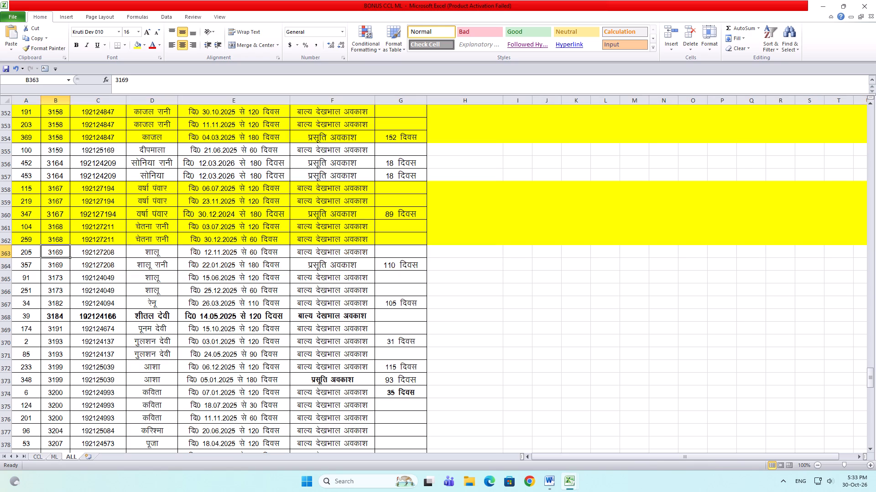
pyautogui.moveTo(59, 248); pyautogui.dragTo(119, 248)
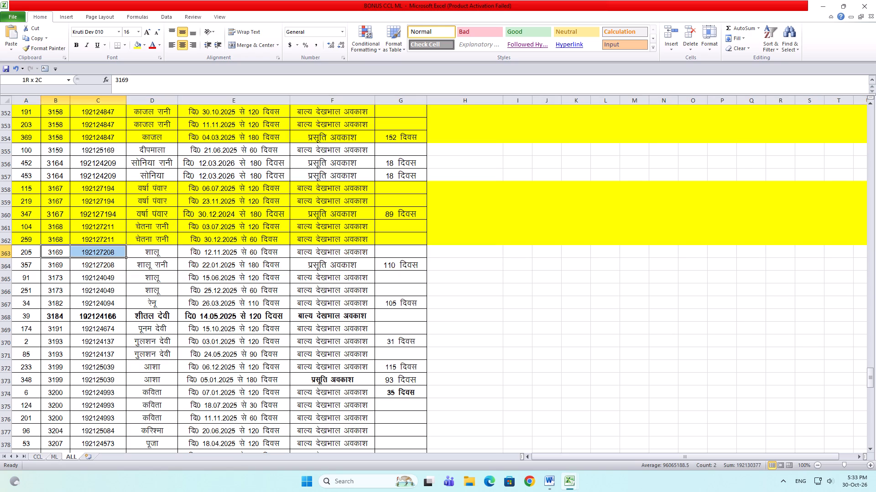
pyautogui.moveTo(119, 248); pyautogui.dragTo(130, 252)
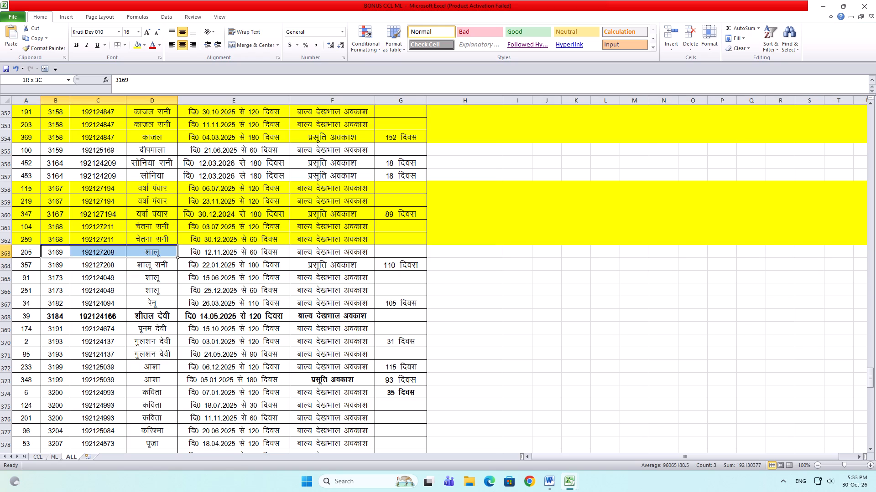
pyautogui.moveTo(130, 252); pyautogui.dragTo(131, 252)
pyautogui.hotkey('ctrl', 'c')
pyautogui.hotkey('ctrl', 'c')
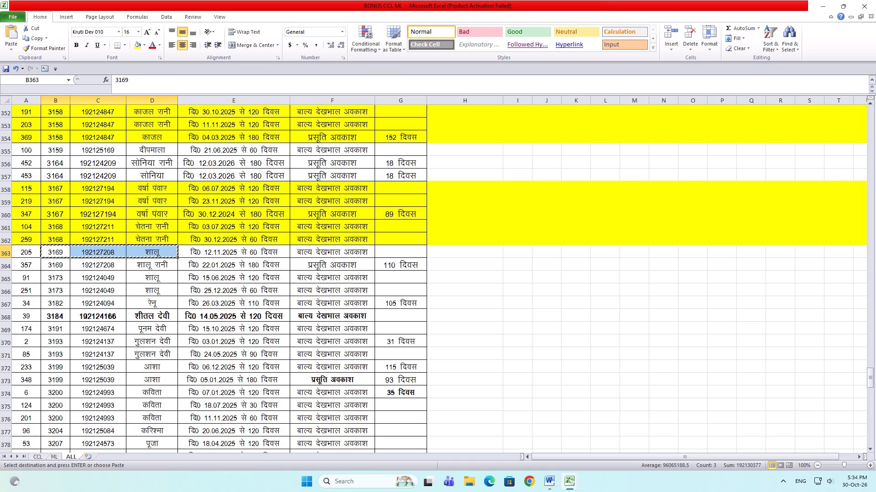
# In the DOB workbook's period calculator, set the From date to 22-01-2025 and the To date to 01-04-2025.
pyautogui.hotkey('alt', 'Tab')
pyautogui.hotkey('alt', 'Tab')
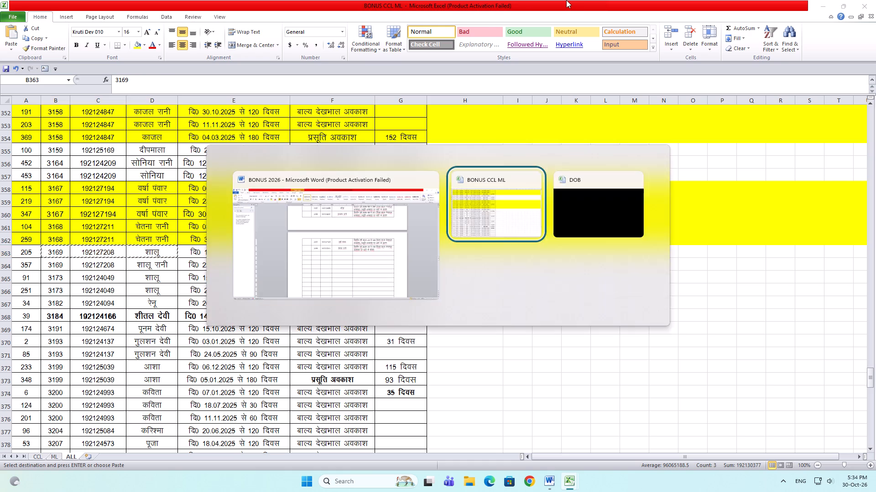
pyautogui.hotkey('alt', 'Tab')
pyautogui.click(112, 174)
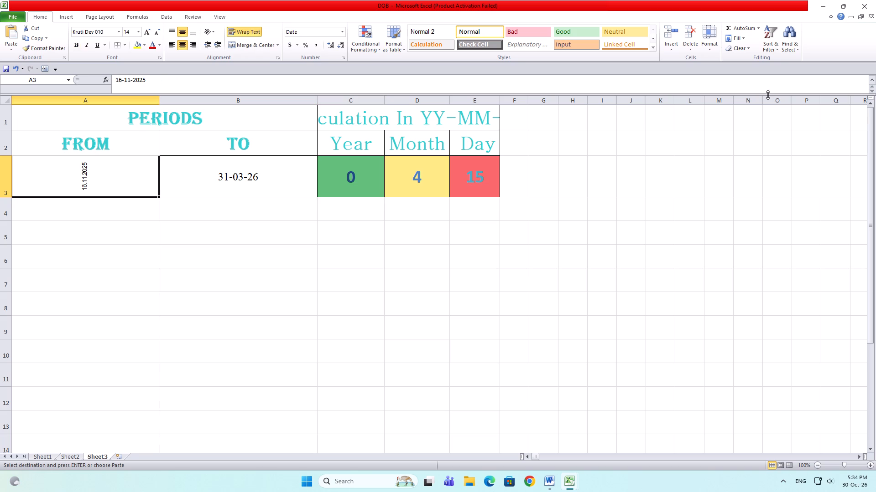
pyautogui.write('22-01-2025')
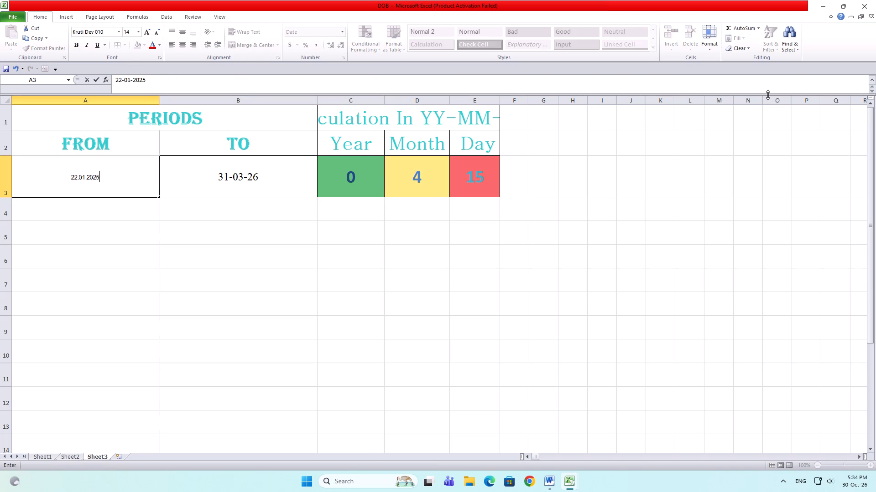
pyautogui.hotkey('alt', 'Tab')
pyautogui.hotkey('alt', 'Tab')
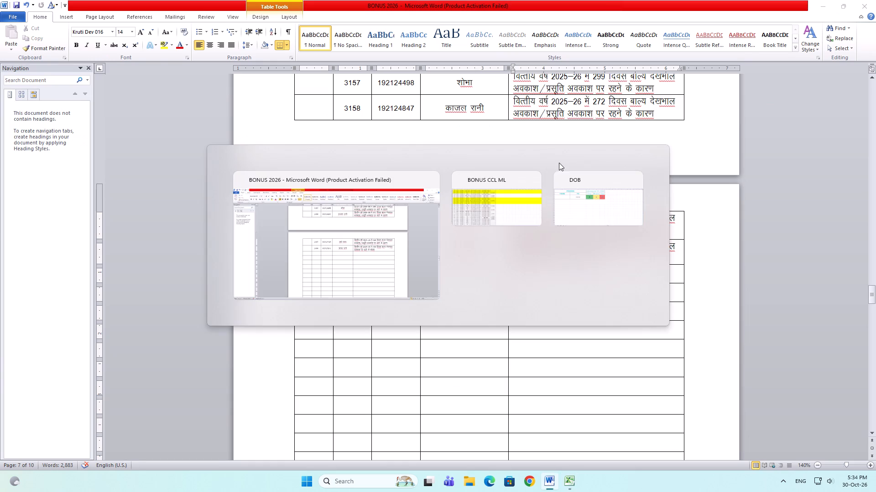
pyautogui.hotkey('alt', 'Tab')
pyautogui.hotkey('alt', 'Tab')
pyautogui.hotkey('alt', 'Tab')
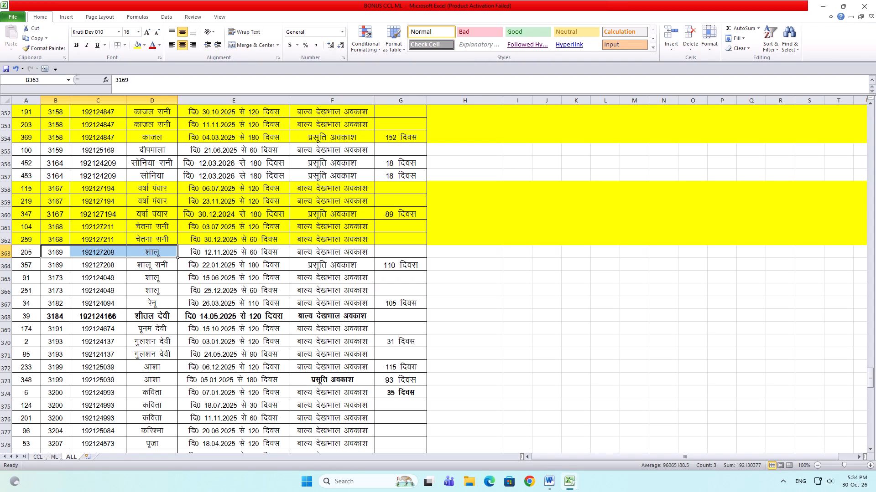
pyautogui.hotkey('alt', 'Tab')
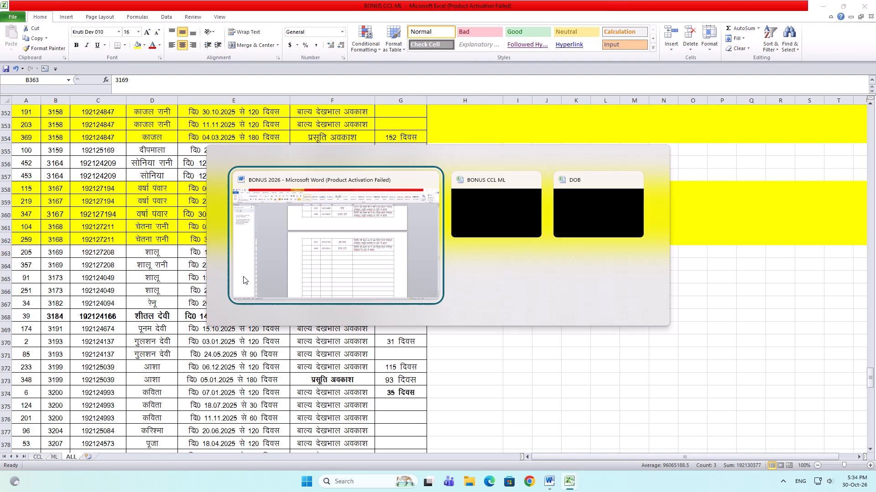
pyautogui.hotkey('alt', 'Tab')
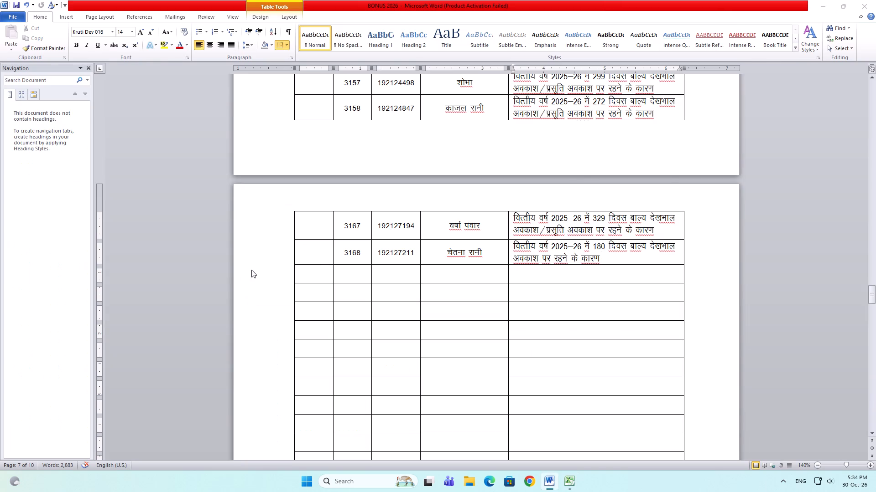
pyautogui.hotkey('alt', 'Tab')
pyautogui.click(218, 181)
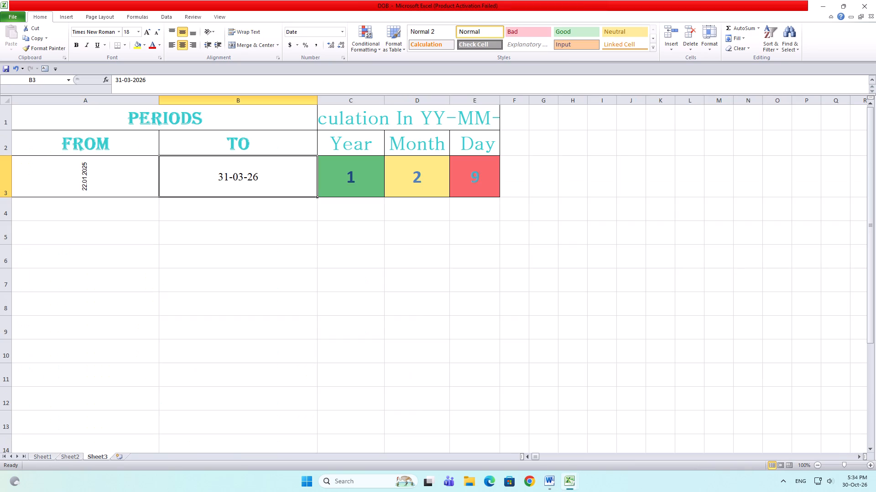
pyautogui.write('01-04-2025')
pyautogui.press('Tab')
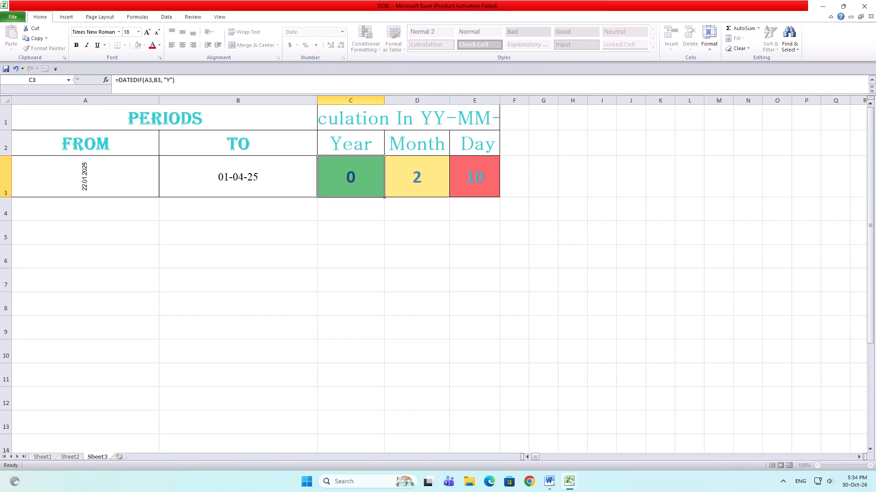
# Return to the BONUS CCL ML workbook, highlight rows 363 and 364 in yellow, and save it.
pyautogui.hotkey('alt', 'Tab')
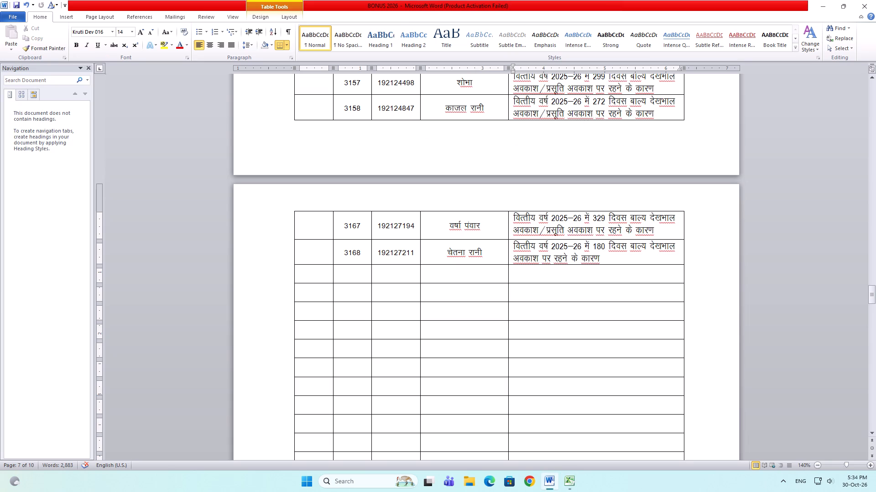
pyautogui.hotkey('alt', 'Tab')
pyautogui.hotkey('alt', 'Tab')
pyautogui.hotkey('alt', 'Tab')
pyautogui.hotkey('alt', 'Tab')
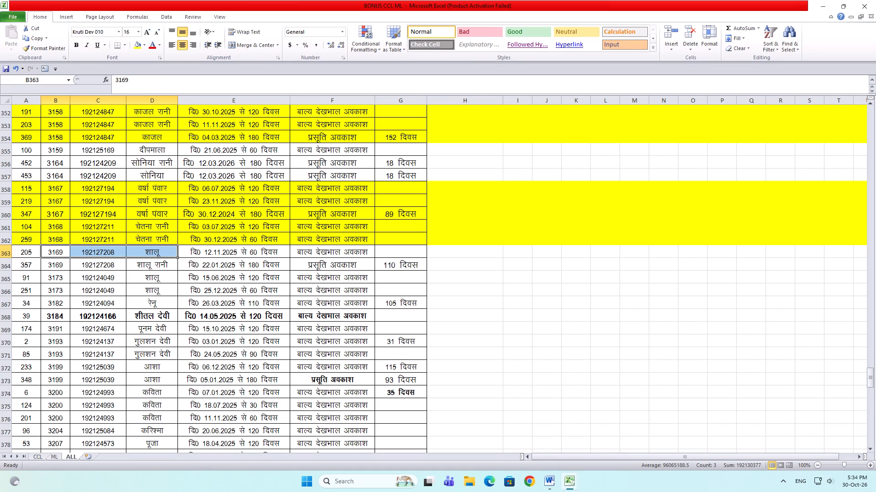
pyautogui.moveTo(2, 252); pyautogui.dragTo(0, 262)
pyautogui.click(139, 44)
pyautogui.click(113, 256)
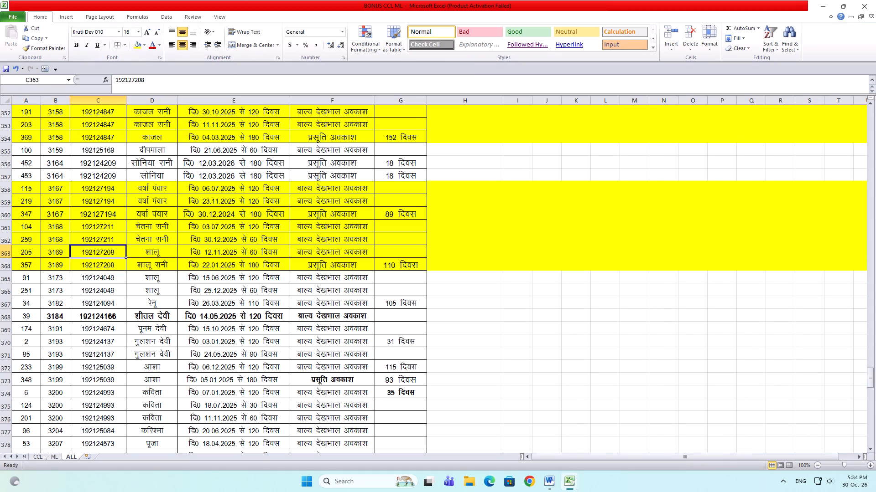
pyautogui.hotkey('ctrl', 's')
# Copy the number, ID and name cells of Excel row 365 into the next empty Word table row, reducing them to size 12.
pyautogui.moveTo(0, 280); pyautogui.dragTo(1, 288)
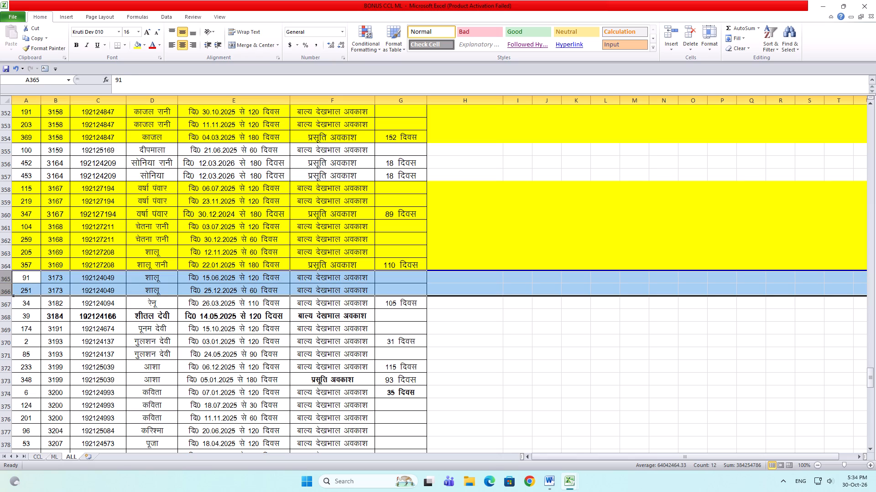
pyautogui.moveTo(55, 279); pyautogui.dragTo(138, 277)
pyautogui.hotkey('ctrl', 'c')
pyautogui.hotkey('alt', 'Tab')
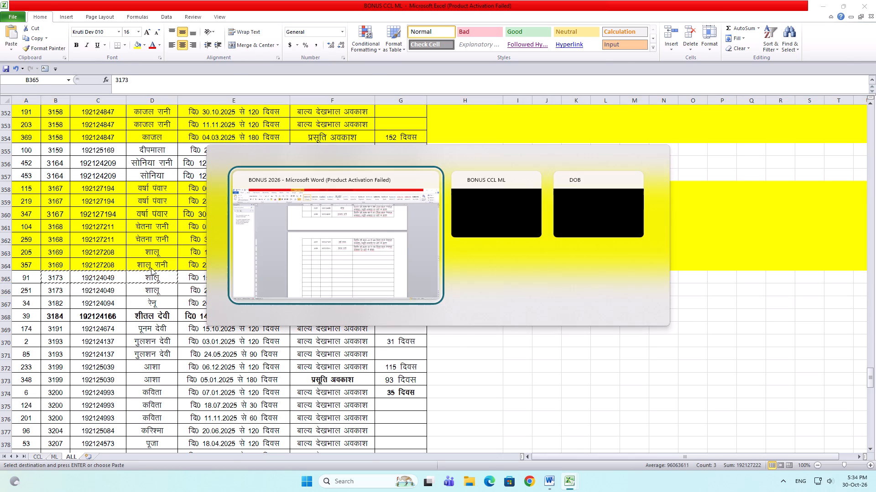
pyautogui.moveTo(341, 270); pyautogui.dragTo(428, 268)
pyautogui.hotkey('ctrl', 'v')
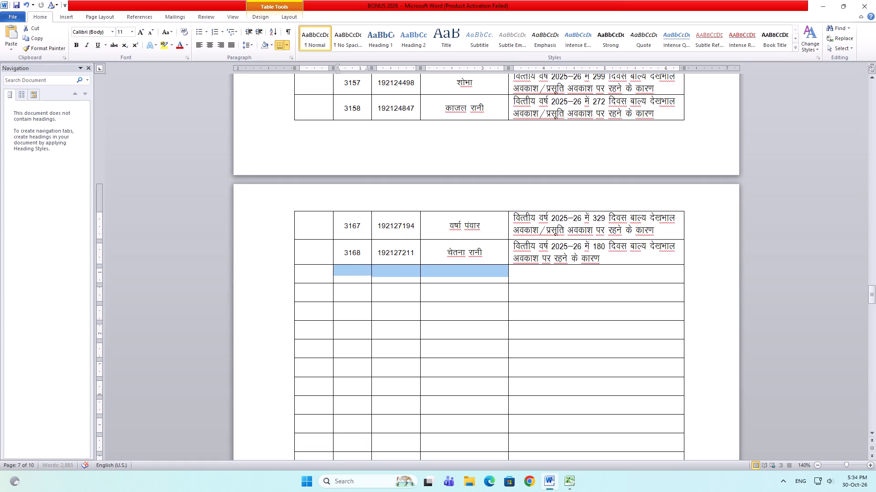
pyautogui.doubleClick(150, 31)
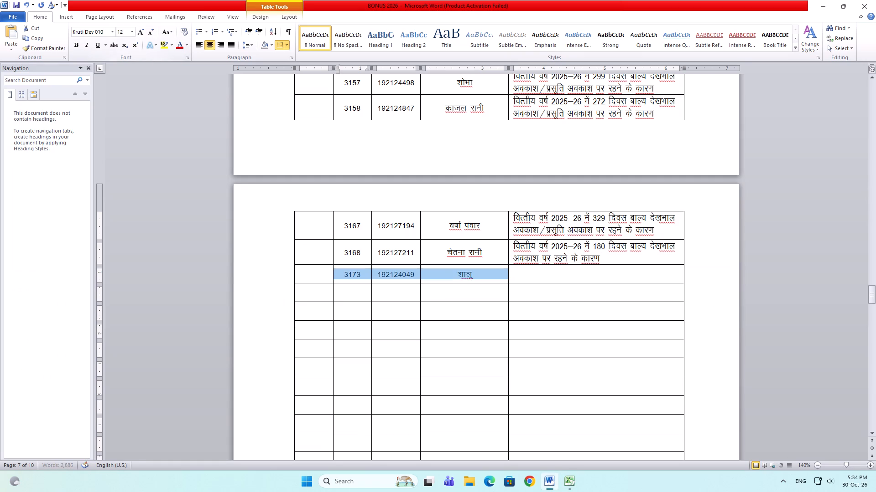
# Copy the 180-day child-care leave remark from row 3168 into the remark cell of row 3173, and save the document.
pyautogui.moveTo(602, 257); pyautogui.dragTo(529, 243)
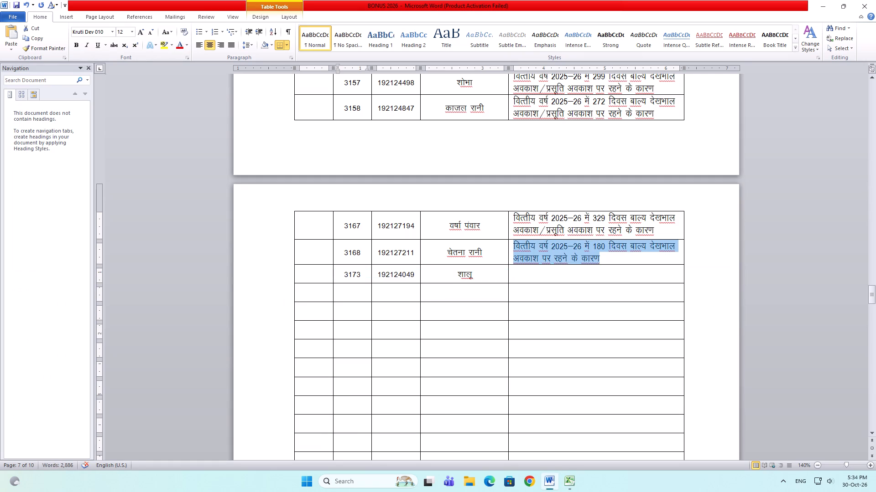
pyautogui.moveTo(529, 243); pyautogui.dragTo(521, 244)
pyautogui.hotkey('ctrl', 'c')
pyautogui.click(532, 266)
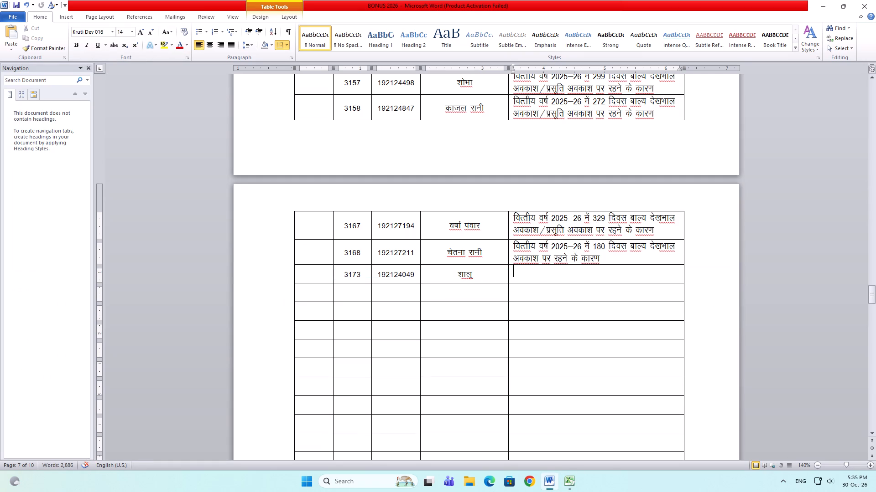
pyautogui.hotkey('ctrl', 'v')
pyautogui.click(533, 297)
pyautogui.hotkey('ctrl', 's')
pyautogui.hotkey('ctrl', 's')
# Switch to the BONUS CCL ML workbook and highlight rows 365 and 366 in yellow.
pyautogui.hotkey('alt', 'Tab')
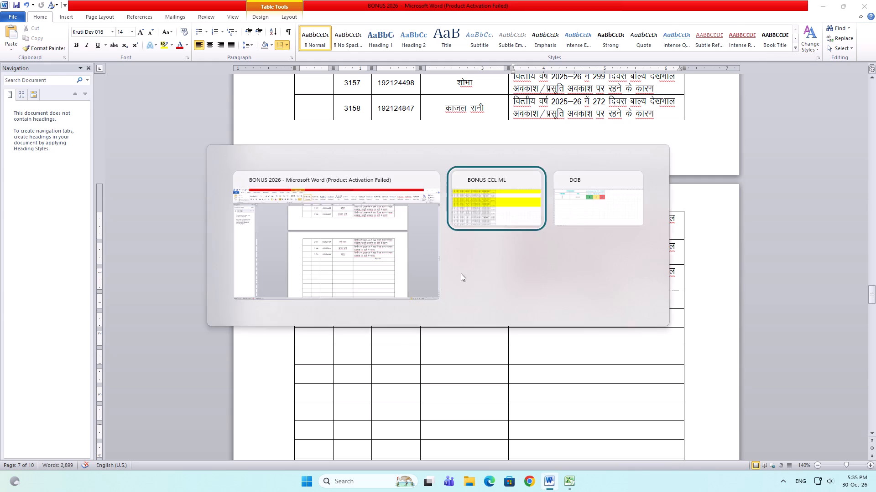
pyautogui.moveTo(5, 279); pyautogui.dragTo(6, 296)
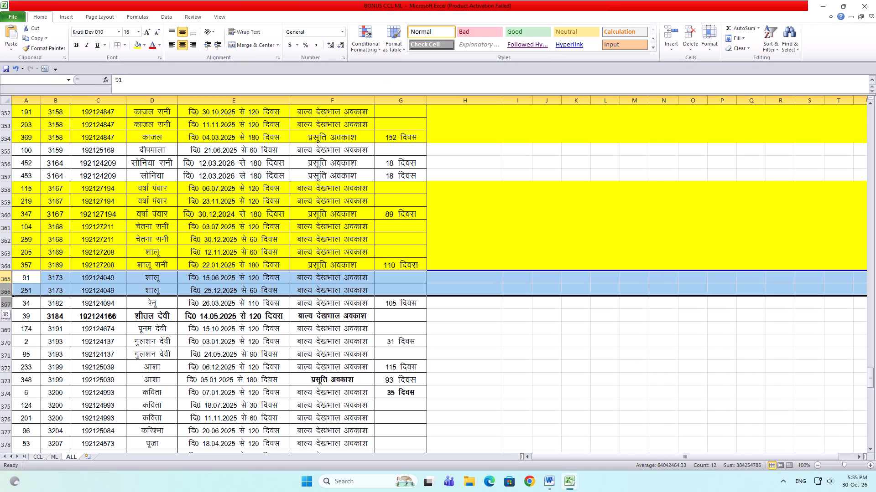
pyautogui.moveTo(6, 296); pyautogui.dragTo(6, 297)
pyautogui.moveTo(5, 277); pyautogui.dragTo(5, 289)
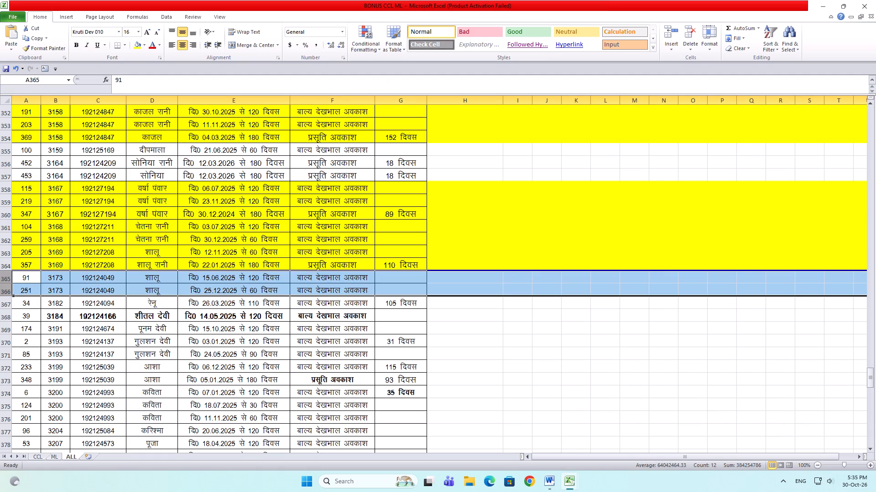
pyautogui.click(136, 46)
pyautogui.click(101, 284)
# Review the entries from row 367 to 373, and copy row 372's number, ID and name cells into the next empty Word table row at size 12.
pyautogui.scroll(-1, 100, 281)
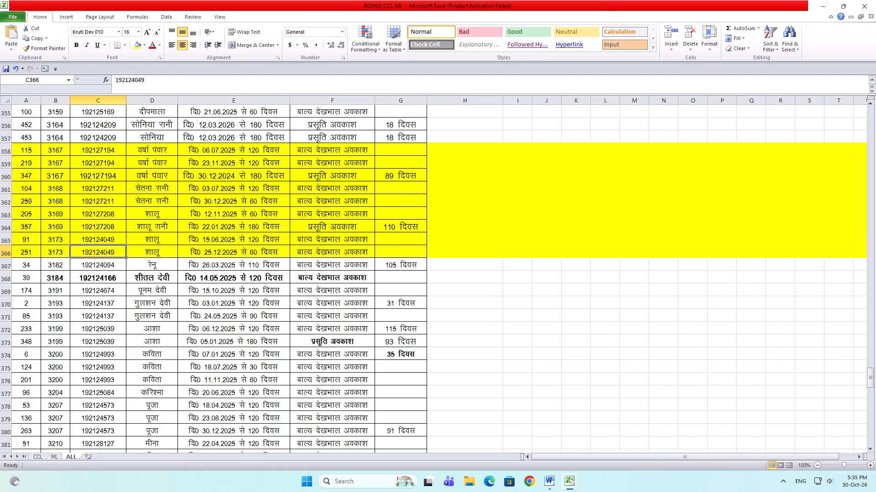
pyautogui.click(4, 264)
pyautogui.click(4, 276)
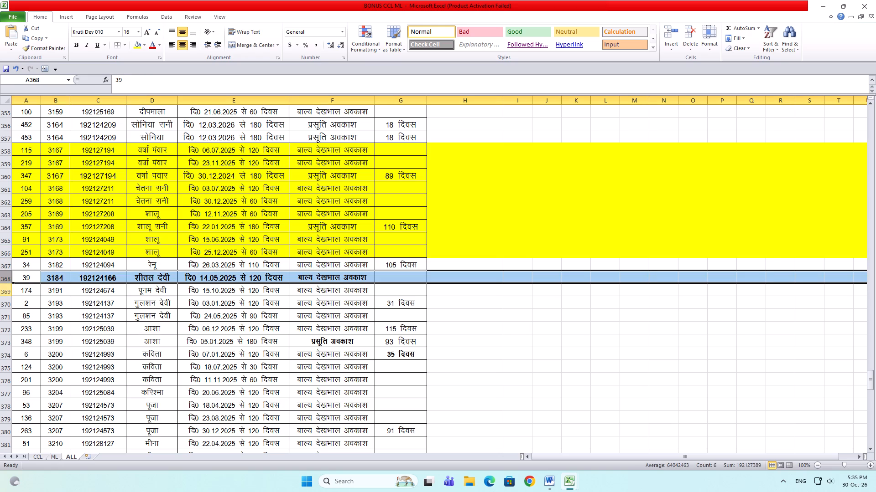
pyautogui.click(4, 287)
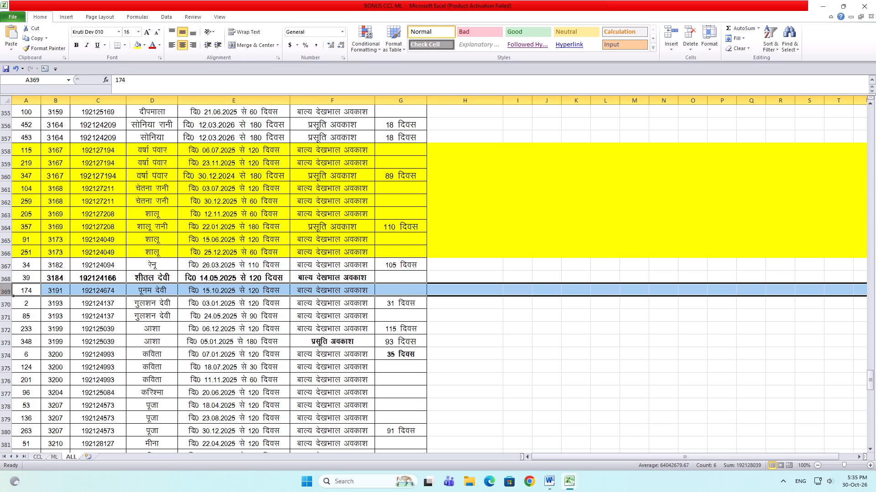
pyautogui.moveTo(6, 303); pyautogui.dragTo(6, 312)
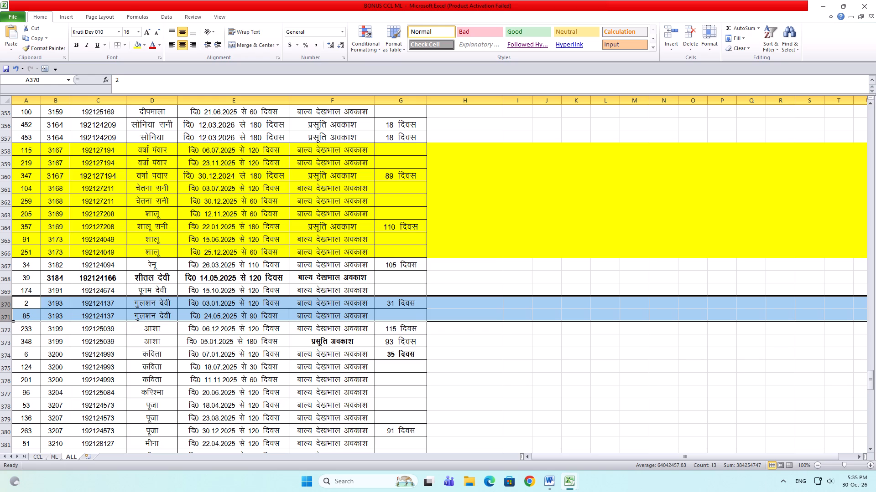
pyautogui.moveTo(3, 330); pyautogui.dragTo(2, 343)
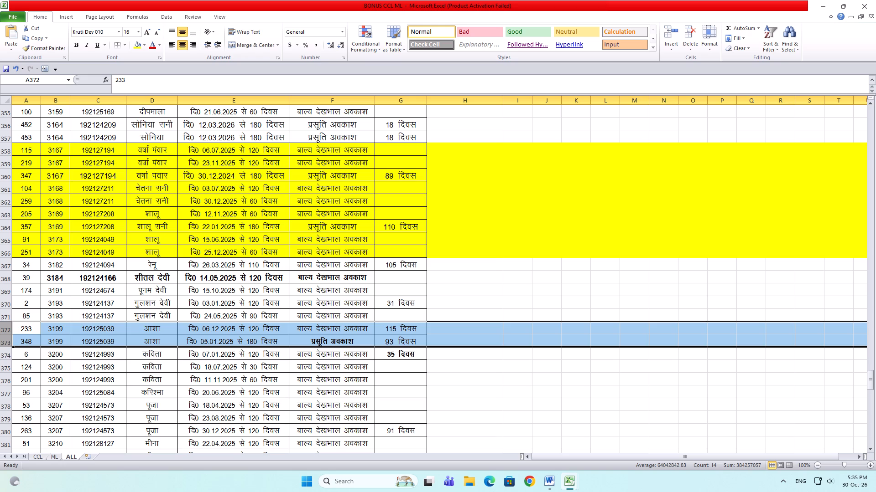
pyautogui.moveTo(53, 327); pyautogui.dragTo(151, 331)
pyautogui.hotkey('ctrl', 'c')
pyautogui.hotkey('alt', 'Tab')
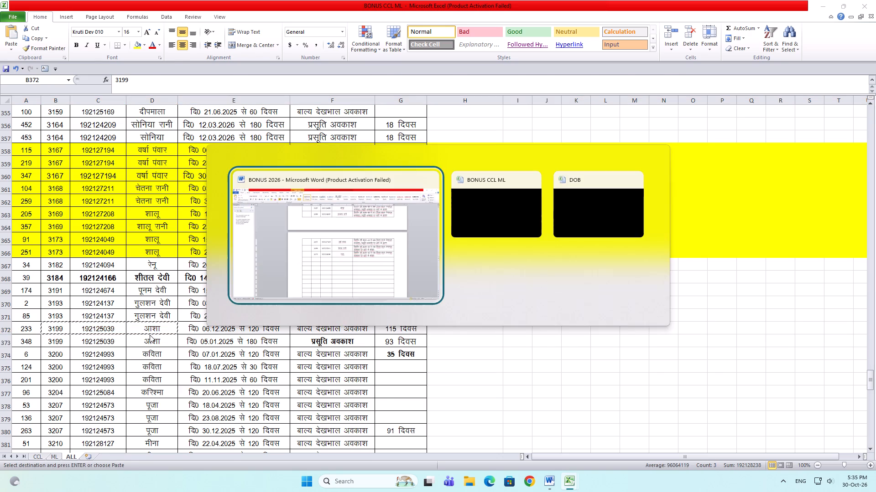
pyautogui.moveTo(350, 301); pyautogui.dragTo(431, 299)
pyautogui.hotkey('ctrl', 'v')
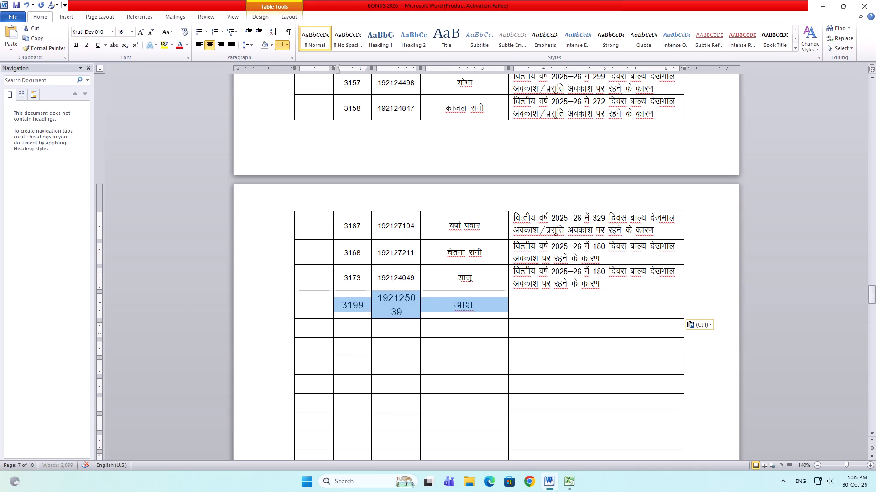
pyautogui.doubleClick(147, 32)
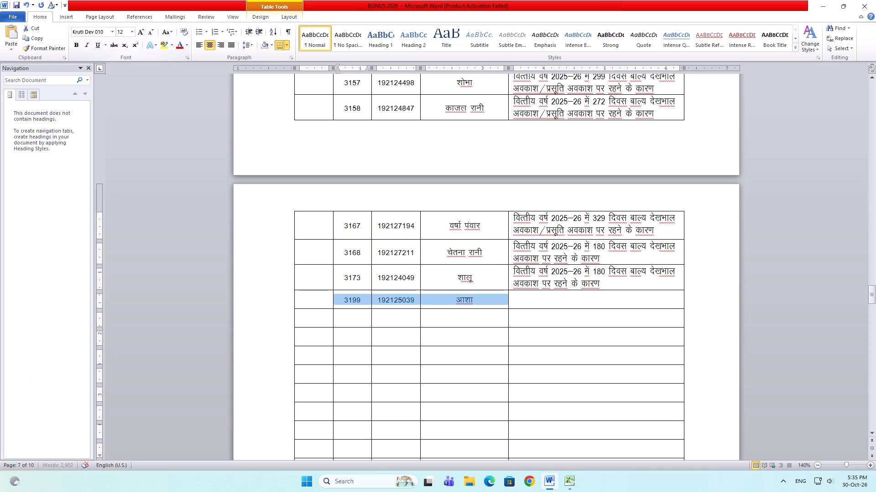
# Copy the child-care/maternity leave remark from row 3167 into row 3199, and change its day count to 208.
pyautogui.moveTo(656, 229); pyautogui.dragTo(552, 218)
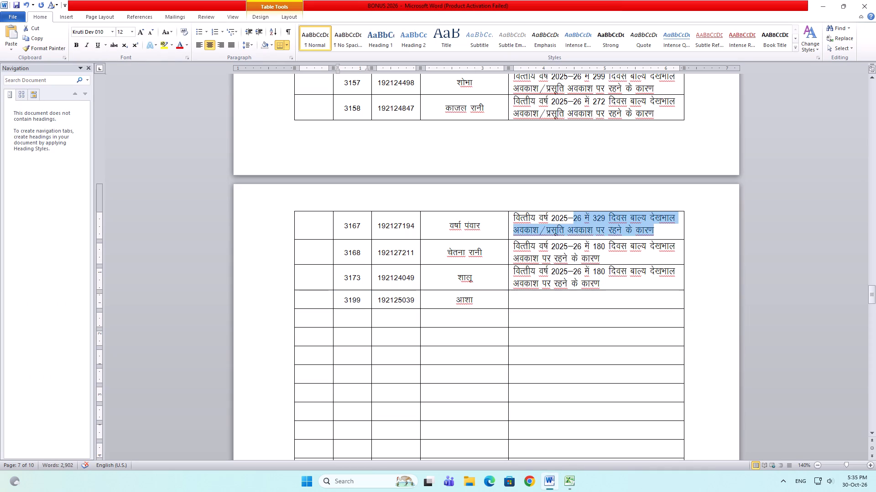
pyautogui.moveTo(552, 218); pyautogui.dragTo(513, 214)
pyautogui.hotkey('ctrl', 'c')
pyautogui.click(531, 301)
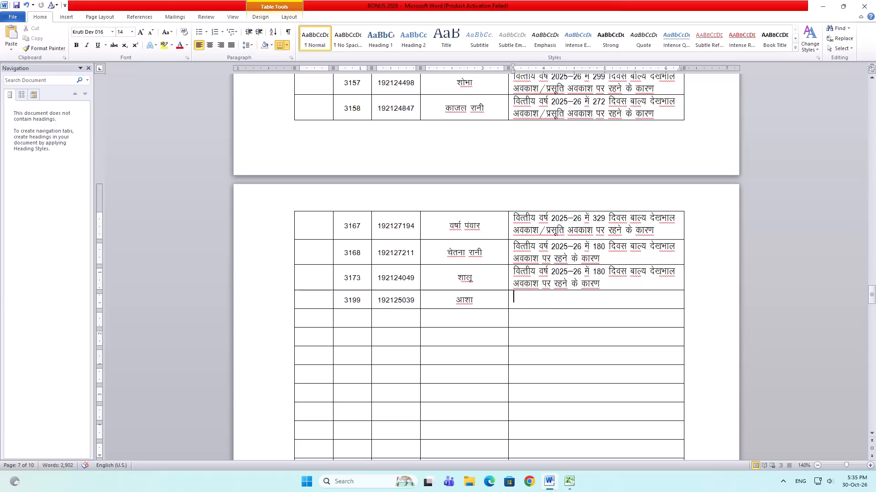
pyautogui.hotkey('ctrl', 'v')
pyautogui.moveTo(593, 297); pyautogui.dragTo(604, 299)
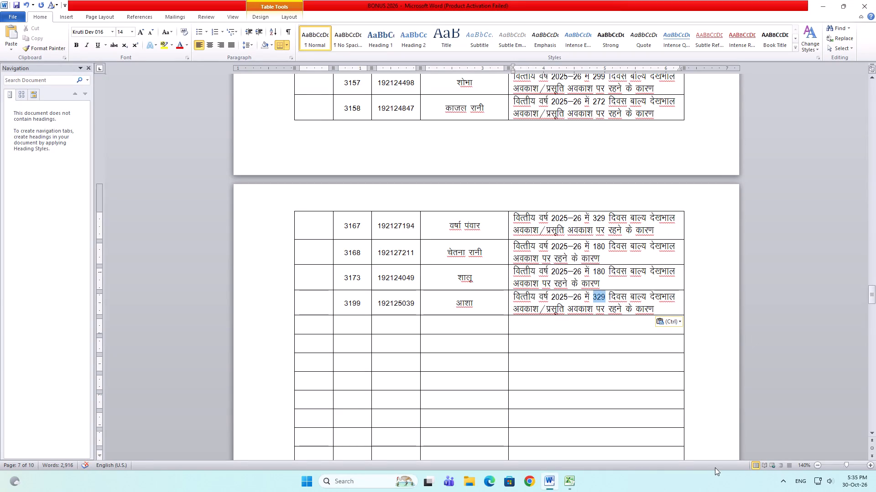
pyautogui.write('208')
# Return to the BONUS CCL ML workbook and highlight rows 372 and 373 in yellow.
pyautogui.hotkey('alt', 'Tab')
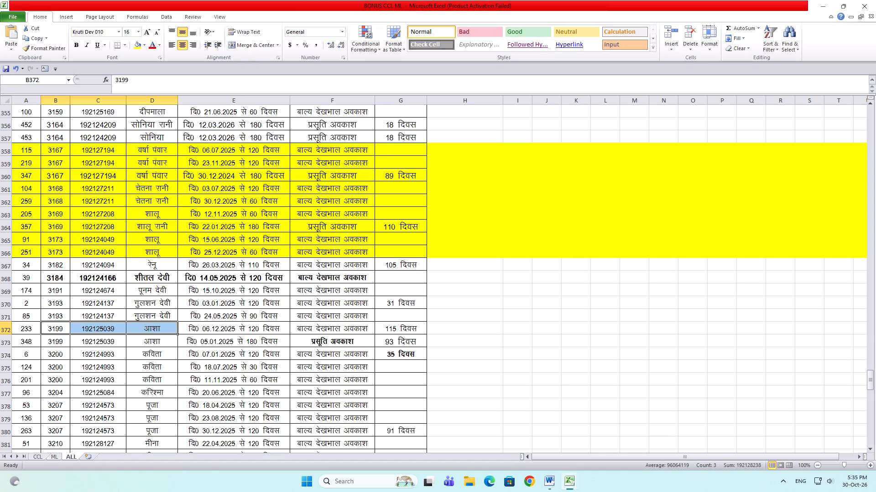
pyautogui.moveTo(2, 329); pyautogui.dragTo(0, 343)
pyautogui.click(139, 42)
pyautogui.click(159, 275)
# Check the leave entries in rows 374 to 376, and set the From date to 01-01-2025 in the DOB workbook's period calculator.
pyautogui.scroll(-3, 159, 275)
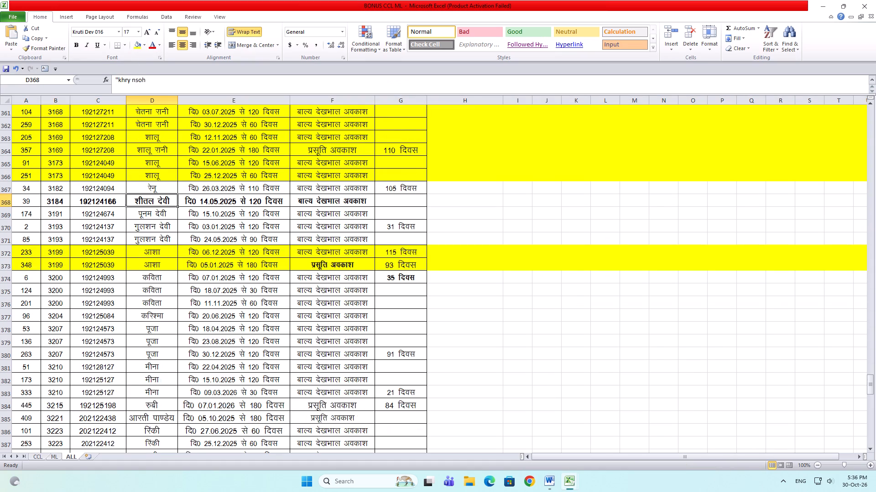
pyautogui.moveTo(4, 238); pyautogui.dragTo(4, 252)
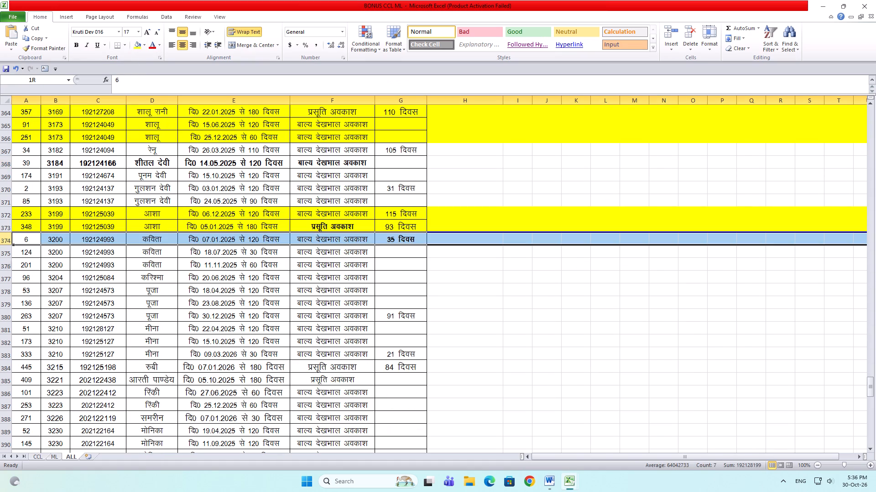
pyautogui.moveTo(4, 252); pyautogui.dragTo(4, 262)
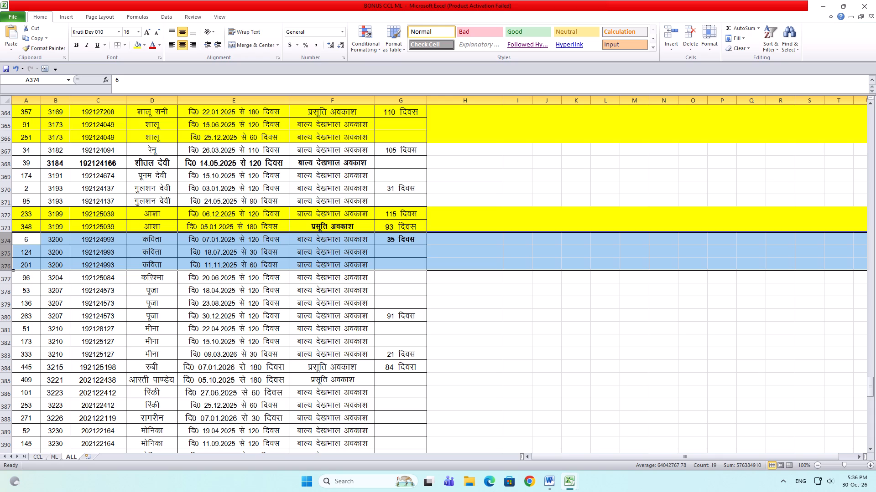
pyautogui.hotkey('alt', 'Tab')
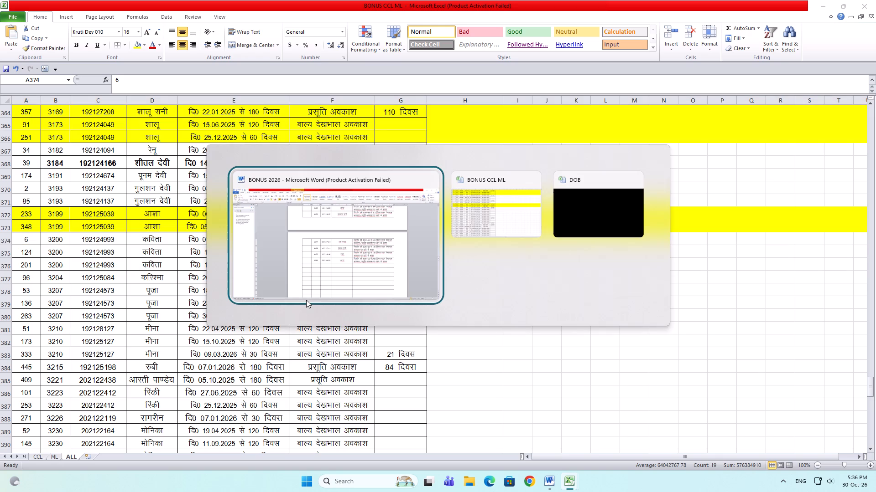
pyautogui.hotkey('alt', 'Tab')
pyautogui.hotkey('alt', 'Tab')
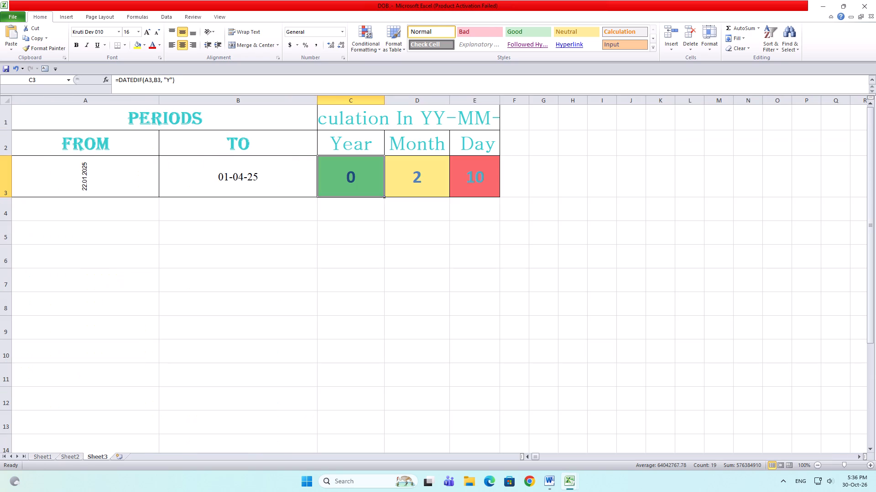
pyautogui.click(142, 184)
pyautogui.write('01-01-2025')
pyautogui.press('Tab')
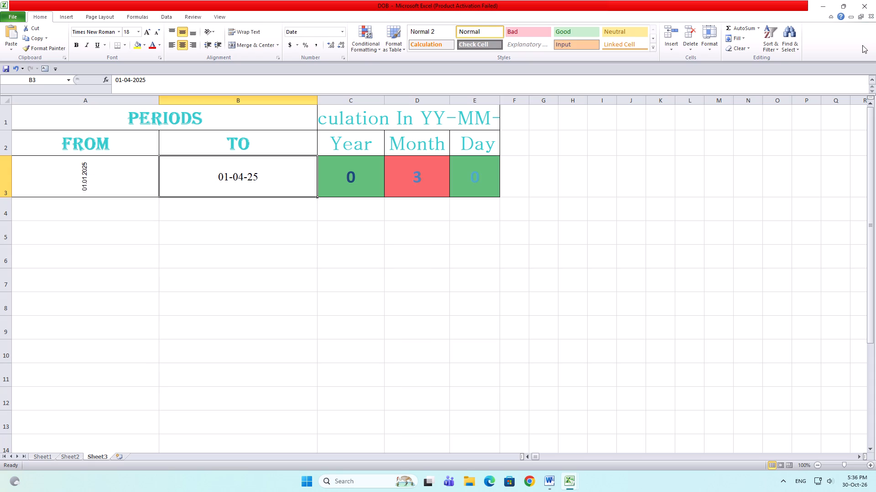
# Return to the BONUS CCL ML workbook and examine the leave entries in rows 374 to 377.
pyautogui.hotkey('alt', 'Tab')
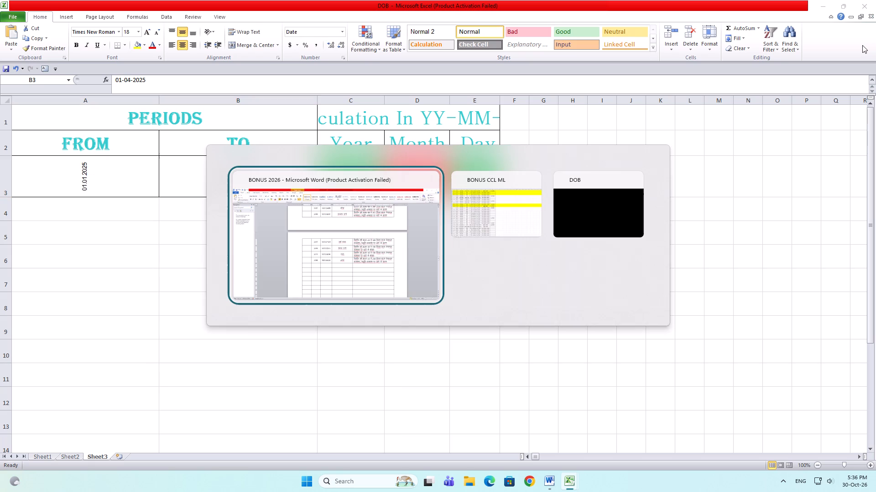
pyautogui.hotkey('alt', 'Tab')
pyautogui.hotkey('alt', 'Tab')
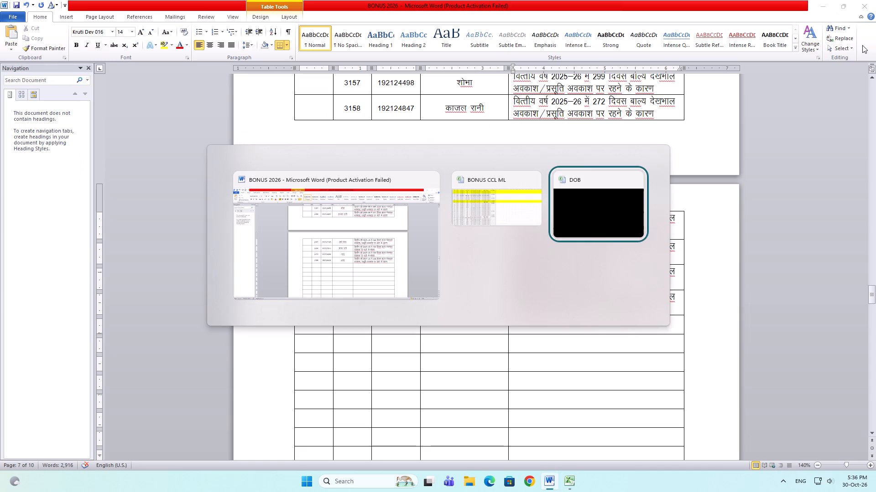
pyautogui.hotkey('alt', 'Tab')
pyautogui.hotkey('alt', 'Tab')
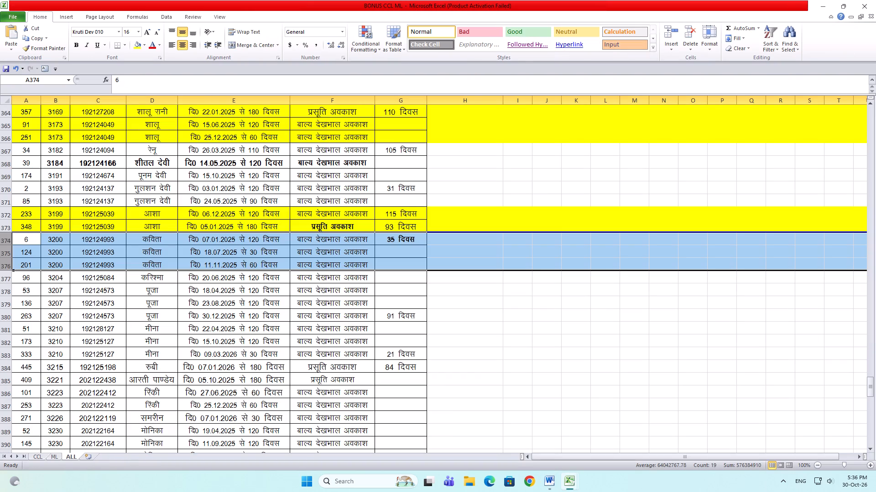
pyautogui.click(5, 277)
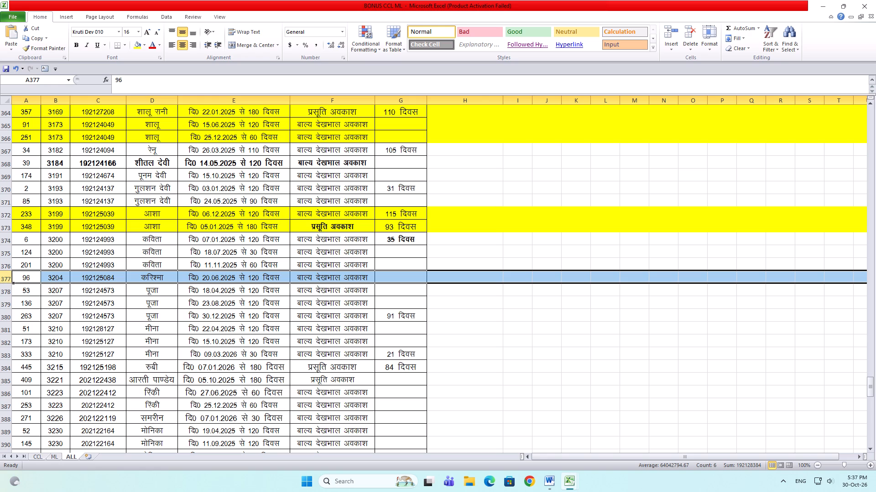
pyautogui.click(7, 277)
pyautogui.click(79, 289)
# Copy the employee's number, ID and name from row 378 into the next empty row of the BONUS 2026 Word table, at font size 12.
pyautogui.click(0, 295)
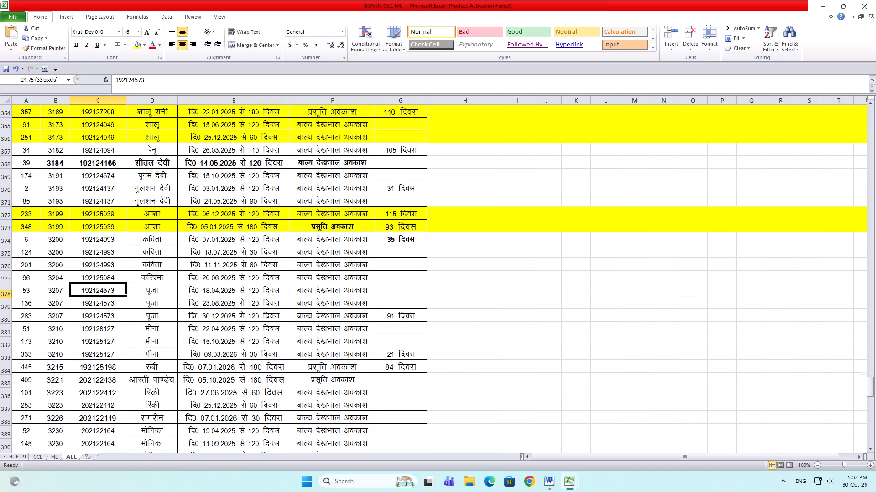
pyautogui.moveTo(6, 290); pyautogui.dragTo(10, 314)
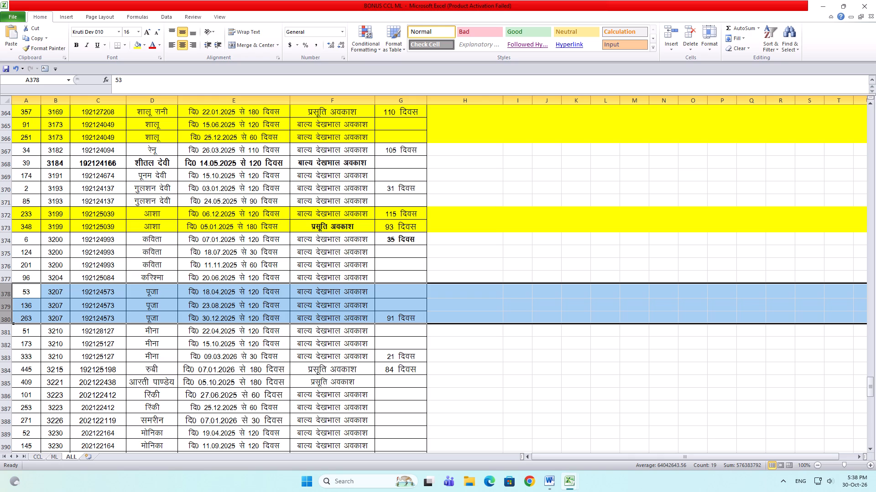
pyautogui.moveTo(61, 290); pyautogui.dragTo(139, 293)
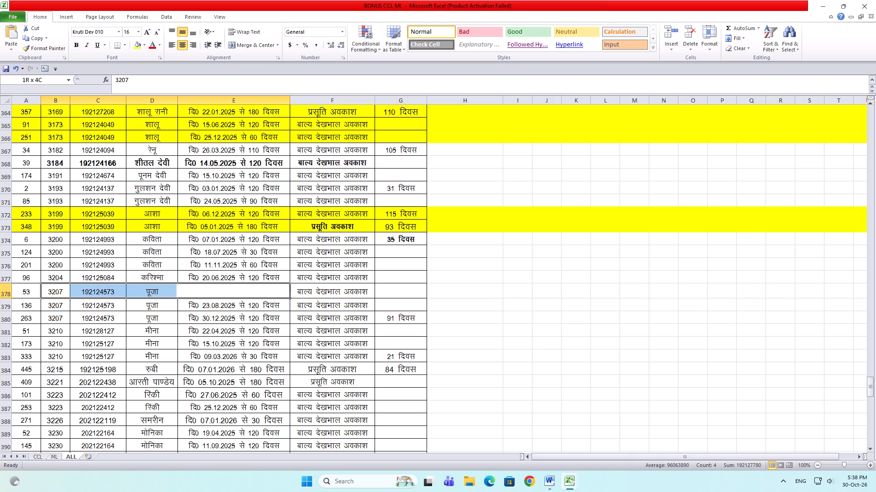
pyautogui.moveTo(139, 293); pyautogui.dragTo(152, 292)
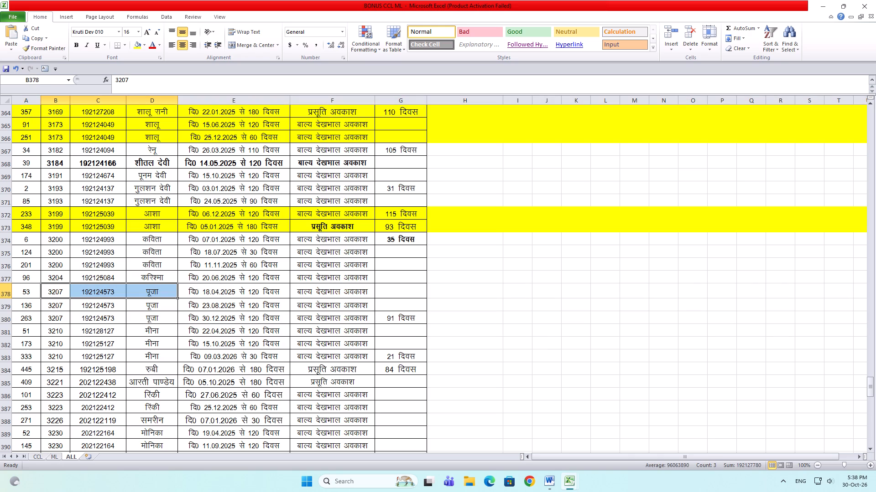
pyautogui.hotkey('ctrl', 'c')
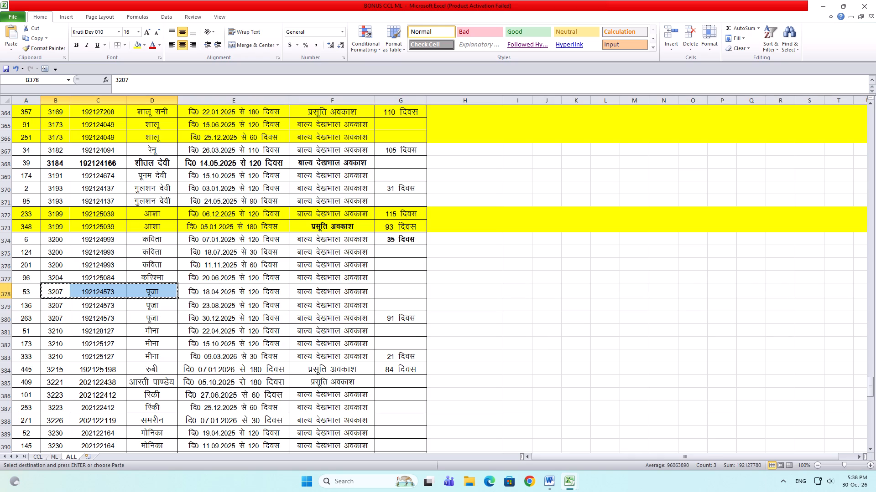
pyautogui.hotkey('ctrl', 'c')
pyautogui.hotkey('alt', 'Tab')
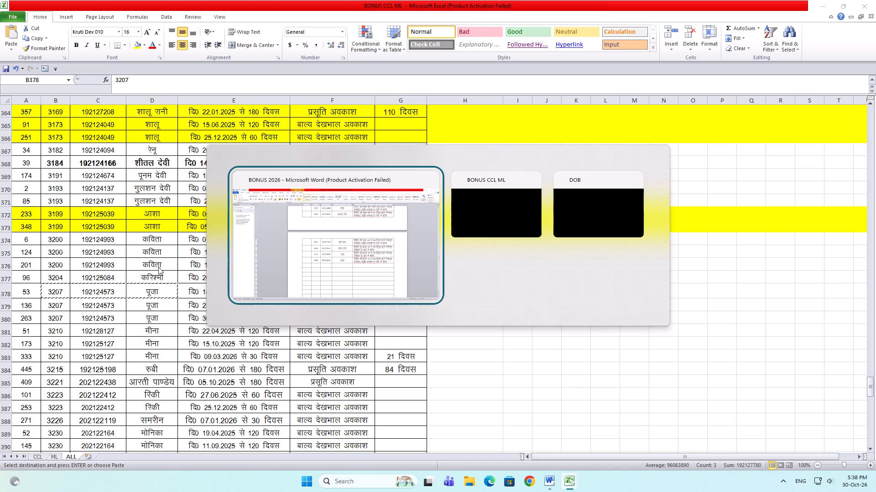
pyautogui.hotkey('alt', 'Tab')
pyautogui.hotkey('alt', 'Tab')
pyautogui.hotkey('alt', 'Tab')
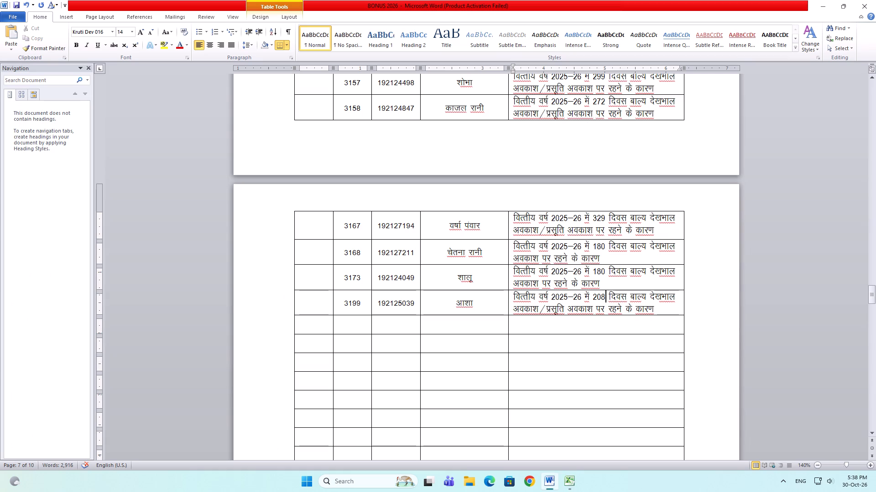
pyautogui.moveTo(345, 326); pyautogui.dragTo(421, 328)
pyautogui.hotkey('ctrl', 'v')
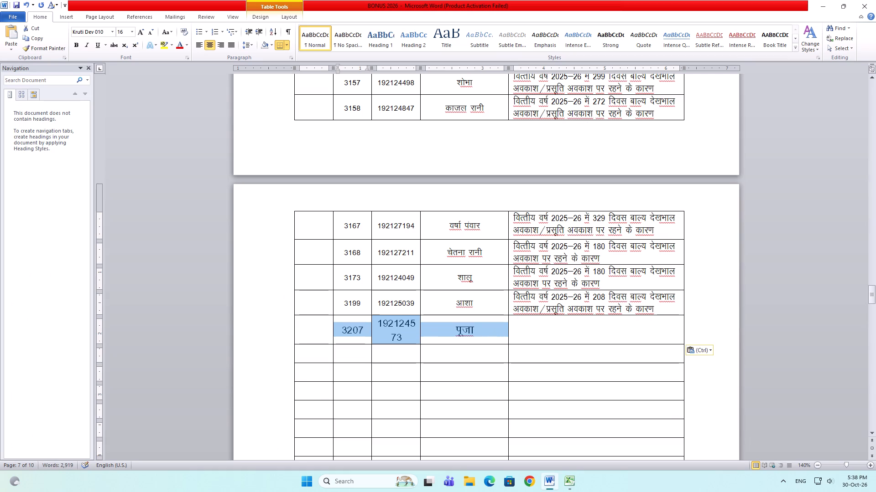
pyautogui.doubleClick(151, 32)
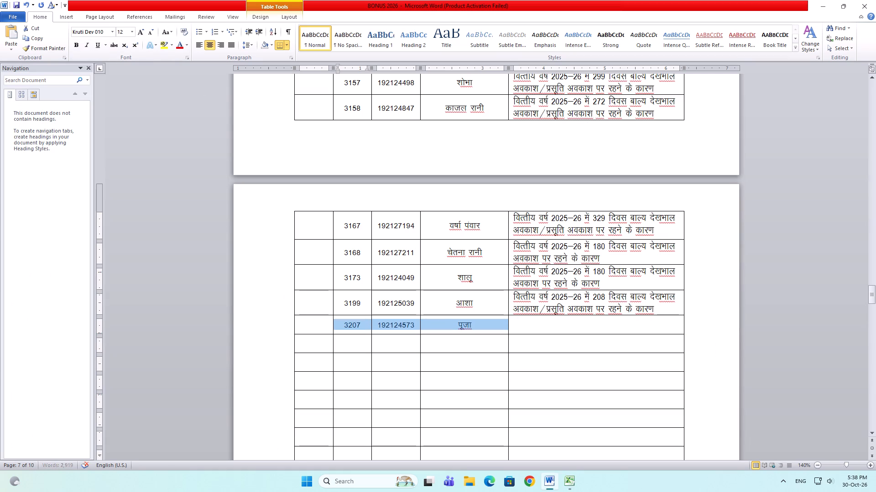
# Copy the child-care leave remark from row 3173 into row 3207, change its day count to 331, and save the document.
pyautogui.moveTo(603, 287); pyautogui.dragTo(513, 263)
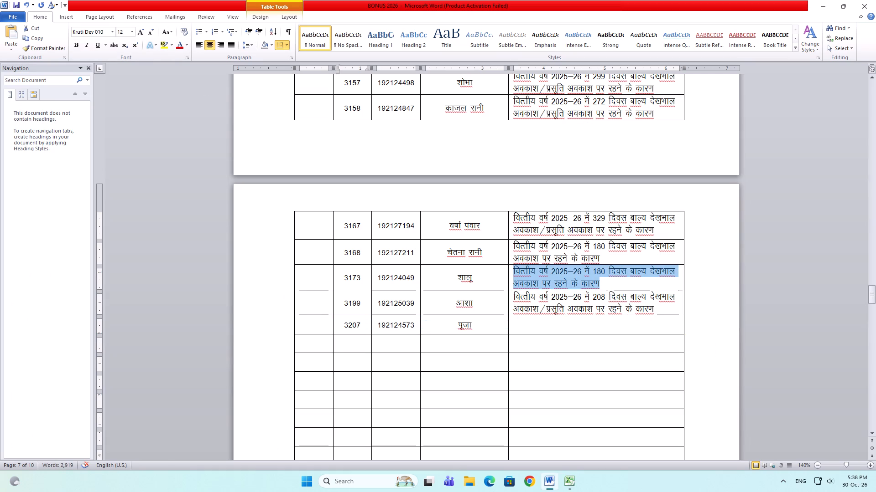
pyautogui.moveTo(513, 263); pyautogui.dragTo(512, 273)
pyautogui.hotkey('ctrl', 'c')
pyautogui.hotkey('ctrl', 'c')
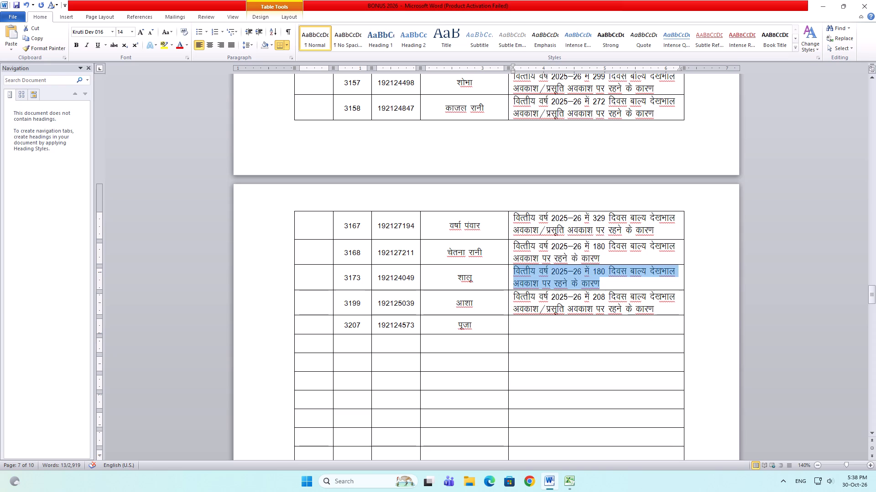
pyautogui.click(537, 320)
pyautogui.hotkey('ctrl', 'v')
pyautogui.moveTo(594, 320); pyautogui.dragTo(596, 321)
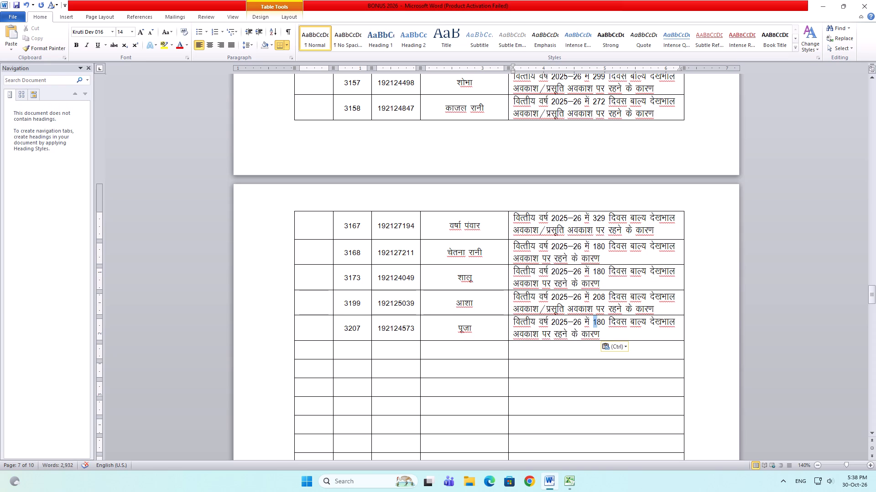
pyautogui.moveTo(596, 321); pyautogui.dragTo(605, 321)
pyautogui.write('331')
pyautogui.hotkey('ctrl', 's')
# Return to the BONUS CCL ML workbook, highlight rows 378 to 380 in yellow, and save it.
pyautogui.hotkey('alt', 'Tab')
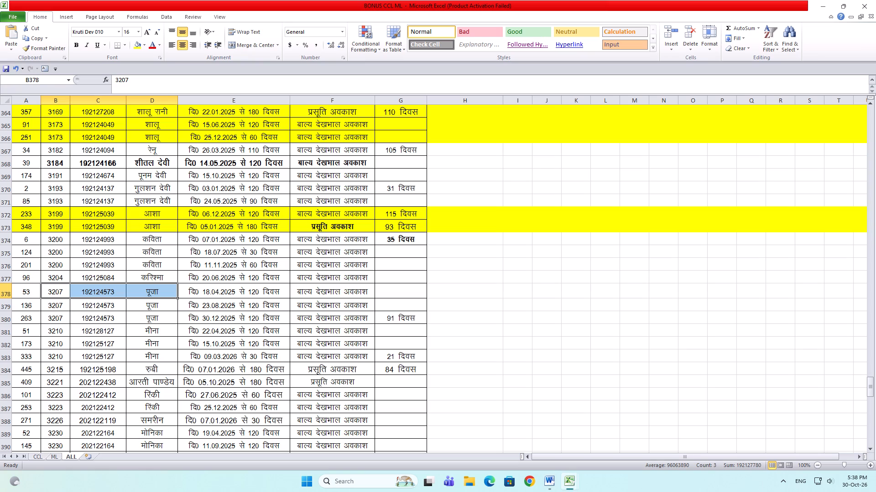
pyautogui.moveTo(5, 289); pyautogui.dragTo(5, 299)
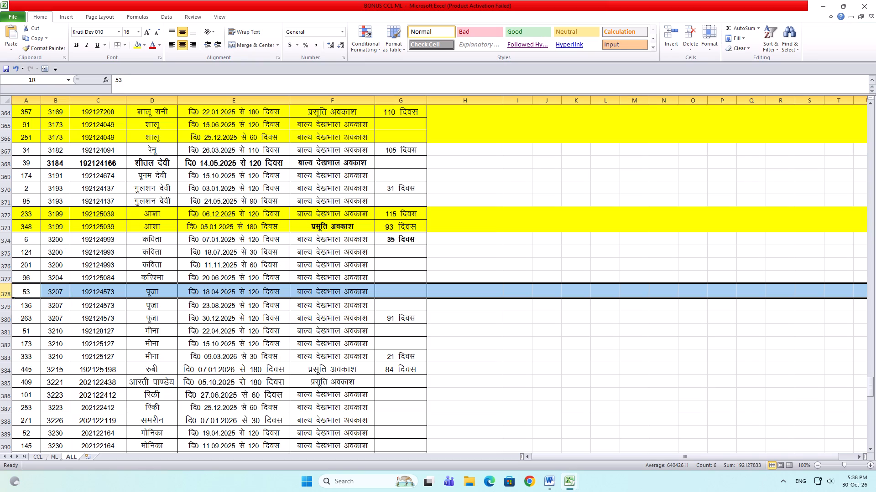
pyautogui.moveTo(5, 299); pyautogui.dragTo(6, 312)
pyautogui.click(141, 46)
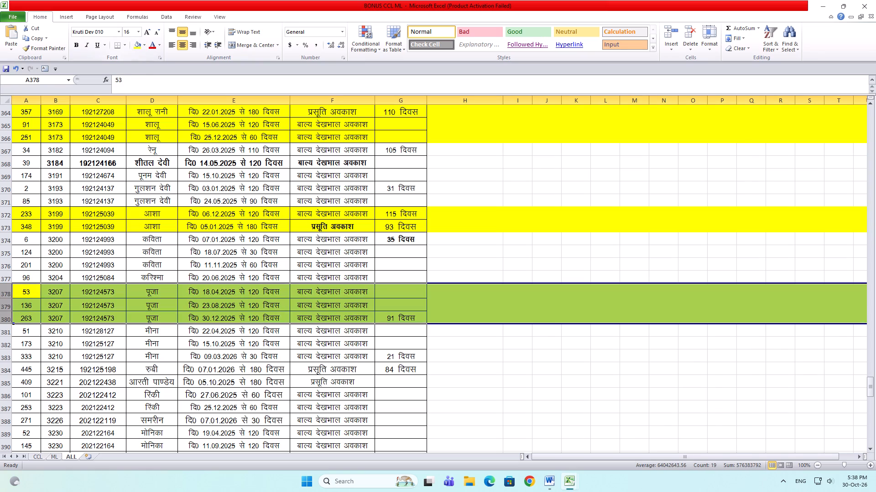
pyautogui.click(167, 286)
pyautogui.hotkey('ctrl', 's')
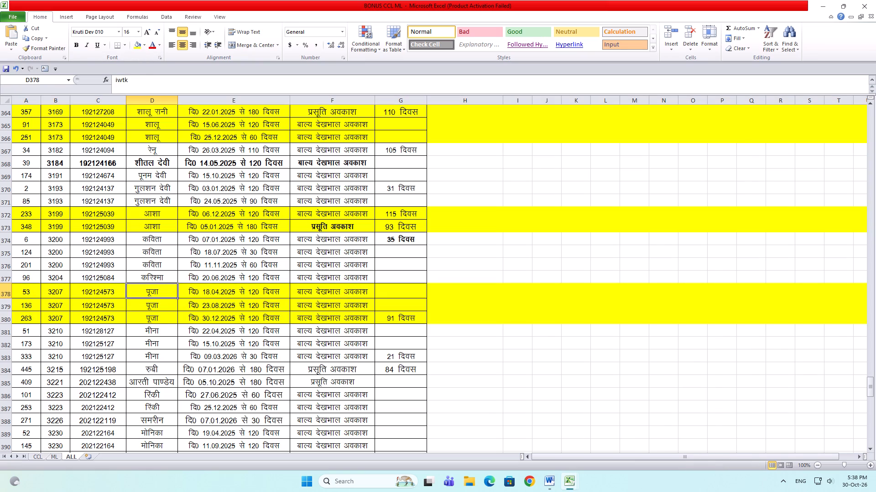
# Check the leave entries in rows 381 to 383, and copy row 381's number, ID and name into the Word table's next empty row at size 12.
pyautogui.moveTo(4, 331); pyautogui.dragTo(4, 347)
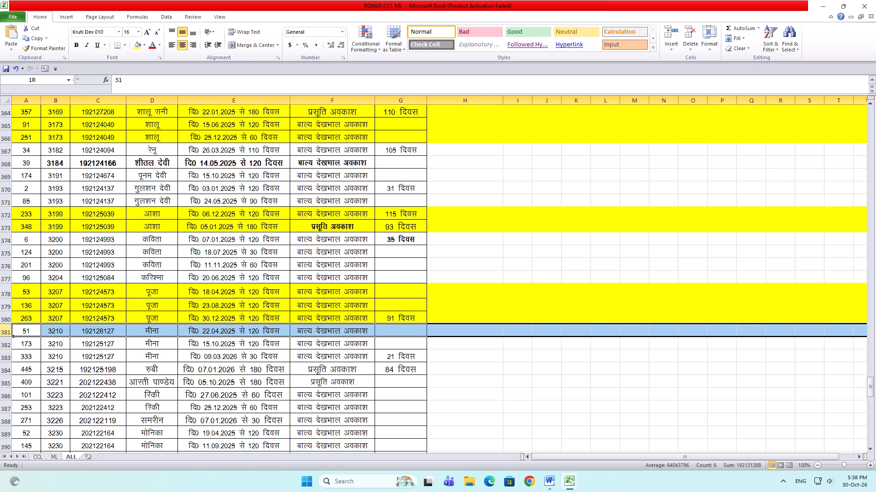
pyautogui.moveTo(4, 347); pyautogui.dragTo(3, 353)
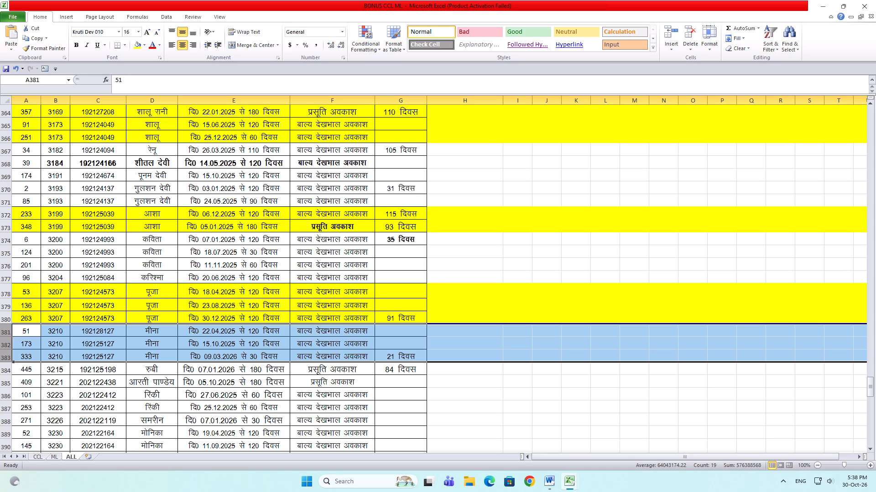
pyautogui.moveTo(55, 328); pyautogui.dragTo(150, 333)
pyautogui.hotkey('ctrl', 'c')
pyautogui.hotkey('alt', 'Tab')
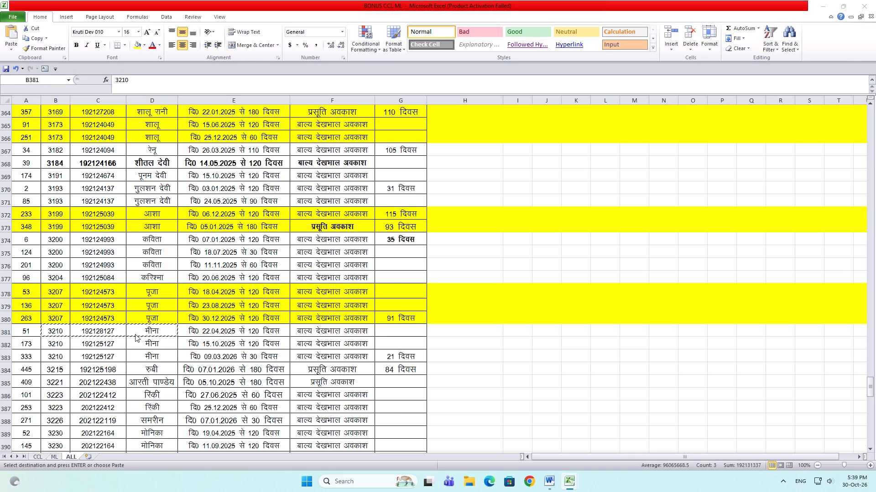
pyautogui.moveTo(346, 352); pyautogui.dragTo(444, 355)
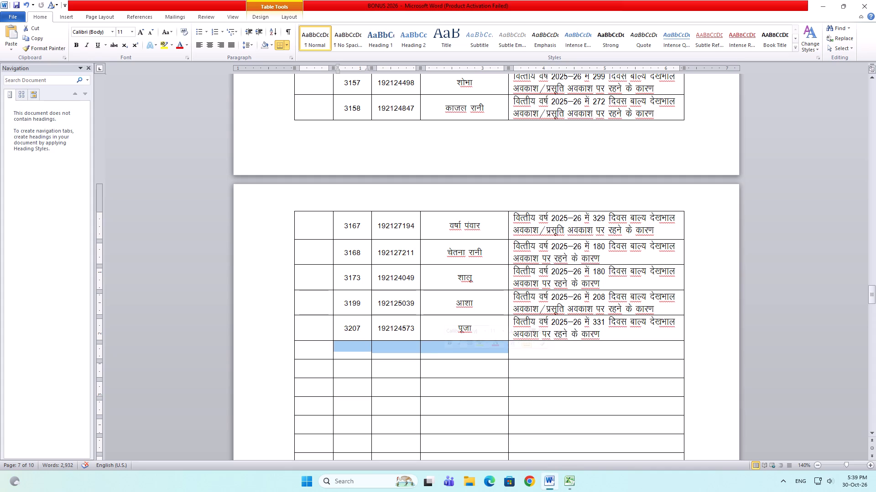
pyautogui.hotkey('ctrl', 'v')
pyautogui.click(149, 34)
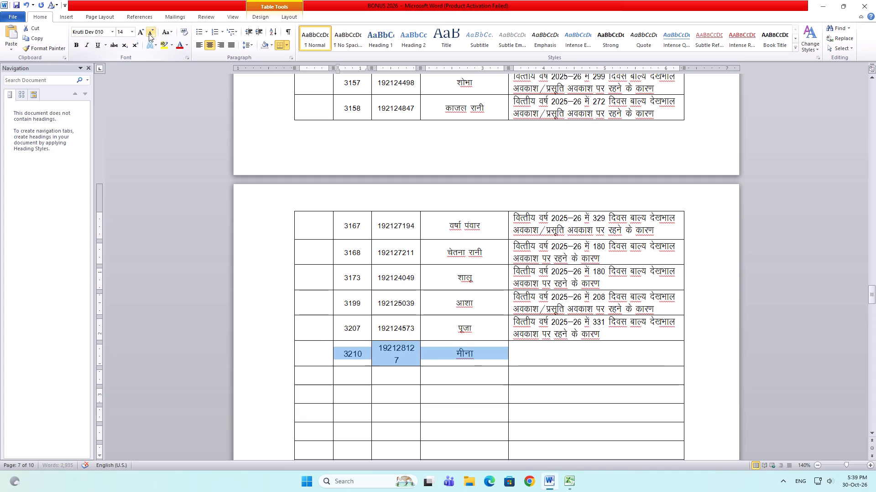
pyautogui.click(149, 34)
# Copy the child-care leave remark from row 3207 into row 3210, change its day count to 261, and save the document.
pyautogui.moveTo(612, 338); pyautogui.dragTo(600, 336)
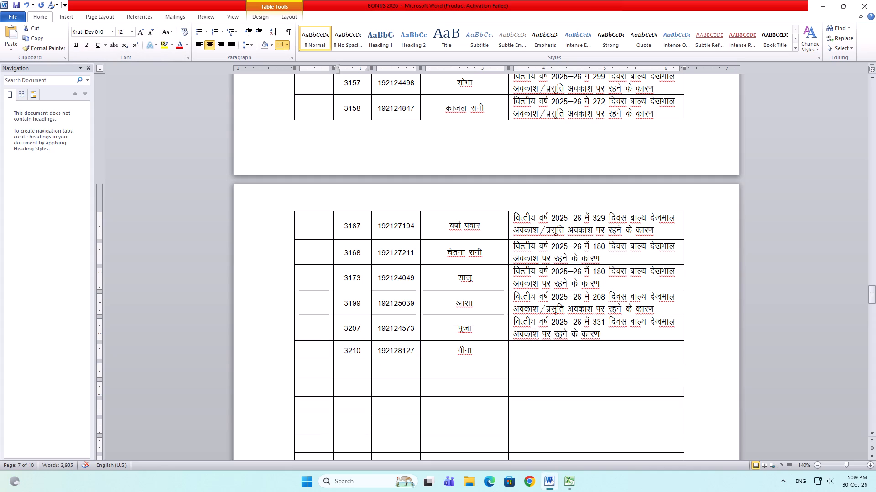
pyautogui.moveTo(600, 336); pyautogui.dragTo(522, 320)
pyautogui.hotkey('ctrl', 'c')
pyautogui.click(541, 354)
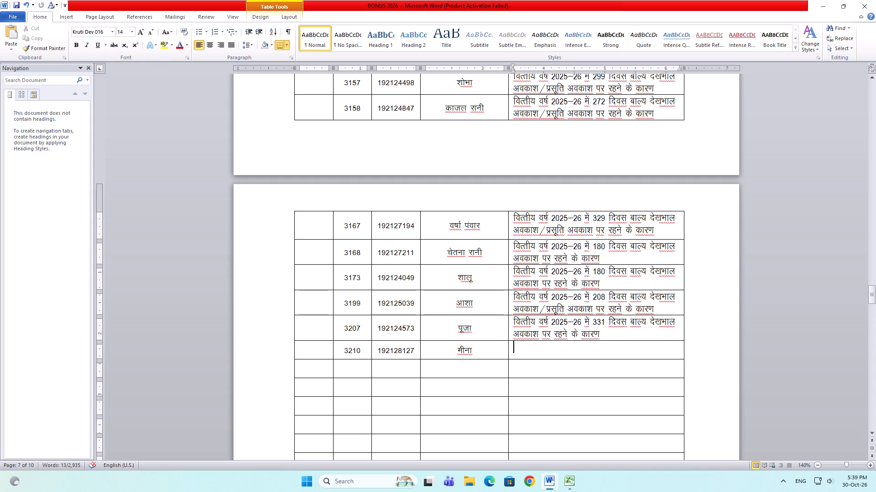
pyautogui.hotkey('ctrl', 'v')
pyautogui.moveTo(594, 348); pyautogui.dragTo(603, 347)
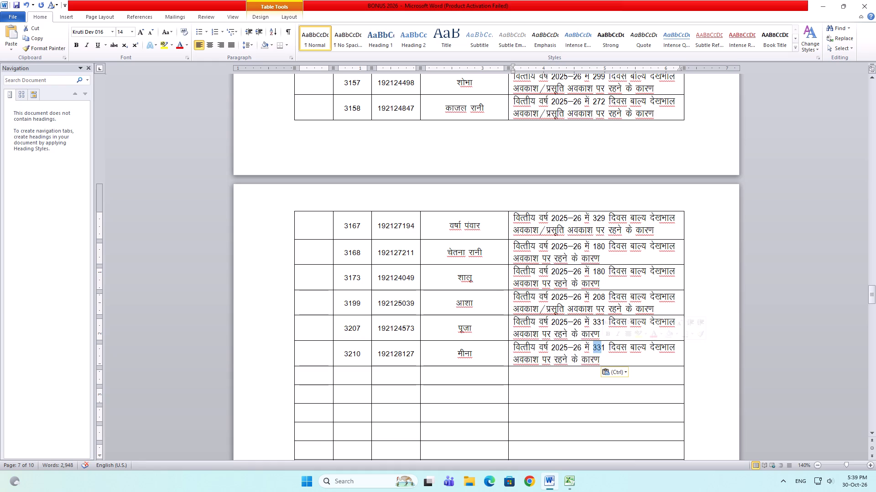
pyautogui.write('26')
pyautogui.hotkey('ctrl', 's')
# Return to the BONUS CCL ML workbook, highlight rows 381 to 383 in yellow, and save it.
pyautogui.hotkey('alt', 'Tab')
pyautogui.hotkey('alt', '`')
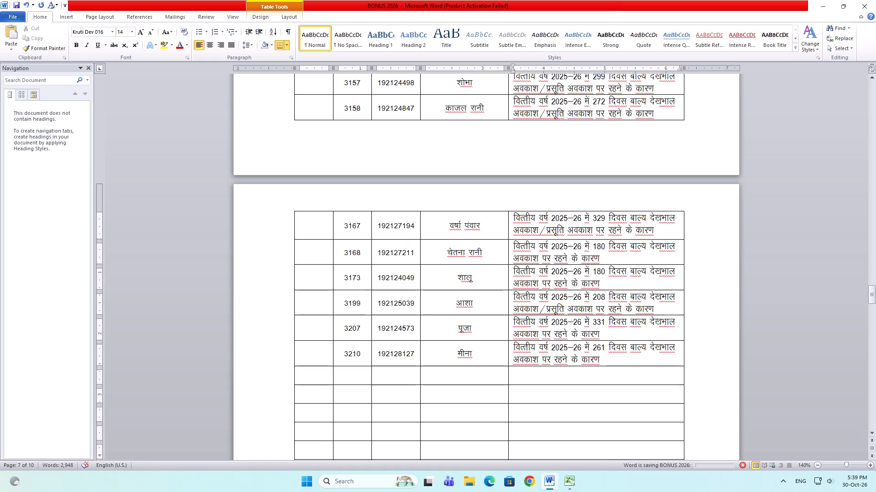
pyautogui.hotkey('alt', 'Tab')
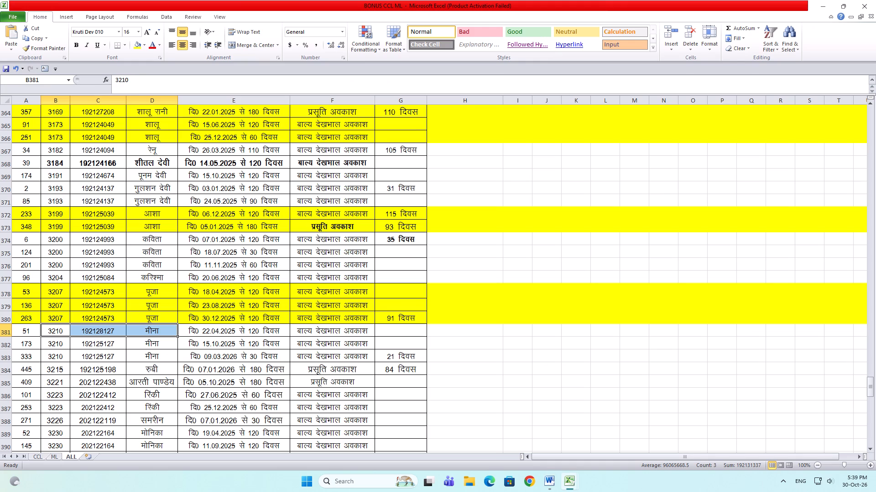
pyautogui.moveTo(5, 332); pyautogui.dragTo(3, 350)
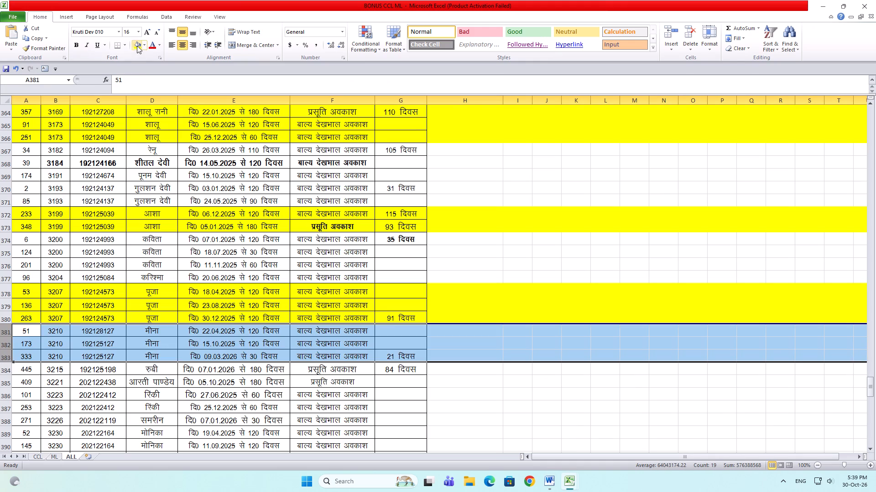
pyautogui.click(137, 46)
pyautogui.click(145, 311)
pyautogui.hotkey('ctrl', 's')
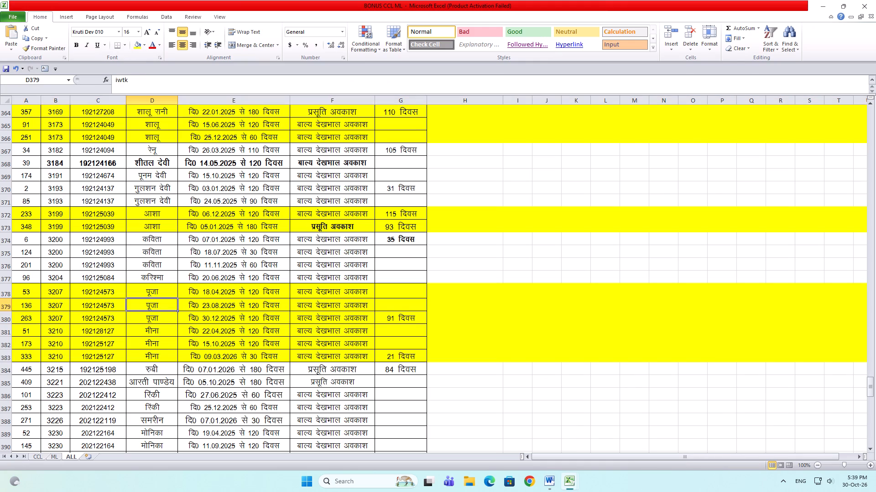
# Check the leave entries in rows 384 and 385, and copy row 385's number, ID and name into the Word table's next empty row at size 12.
pyautogui.scroll(-20, 176, 317)
pyautogui.scroll(-6, 176, 317)
pyautogui.scroll(7, 180, 309)
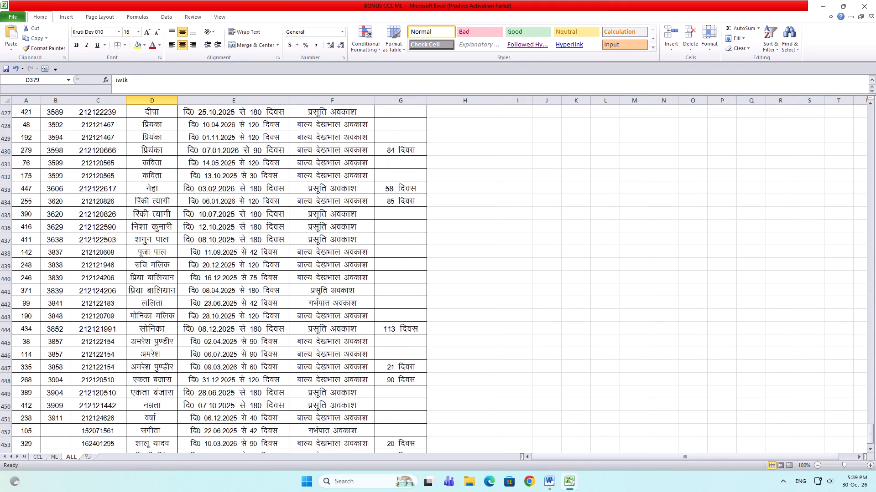
pyautogui.scroll(16, 180, 305)
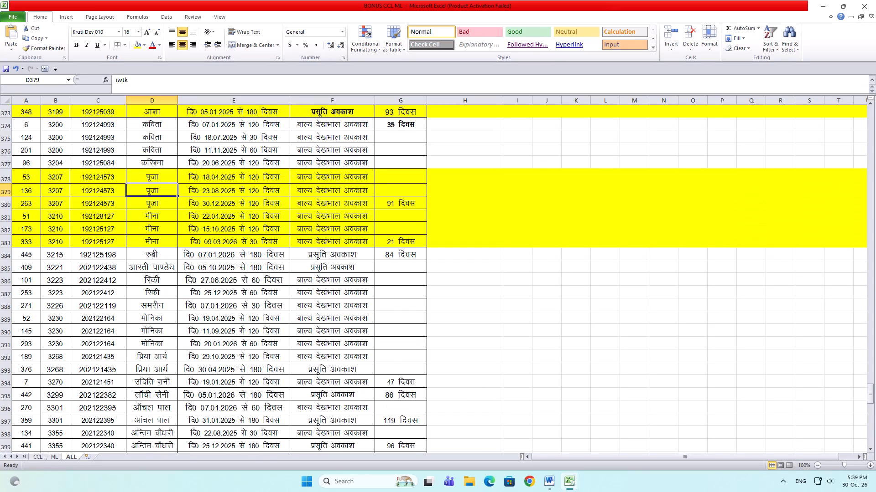
pyautogui.click(0, 257)
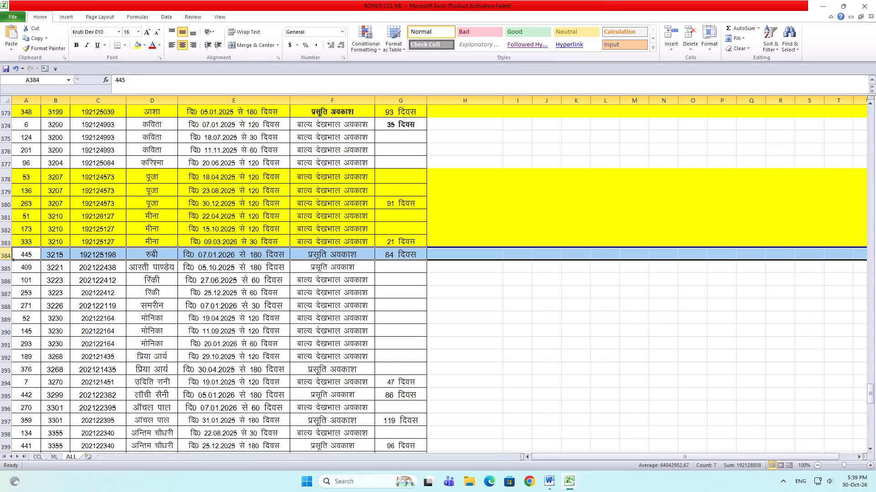
pyautogui.click(1, 268)
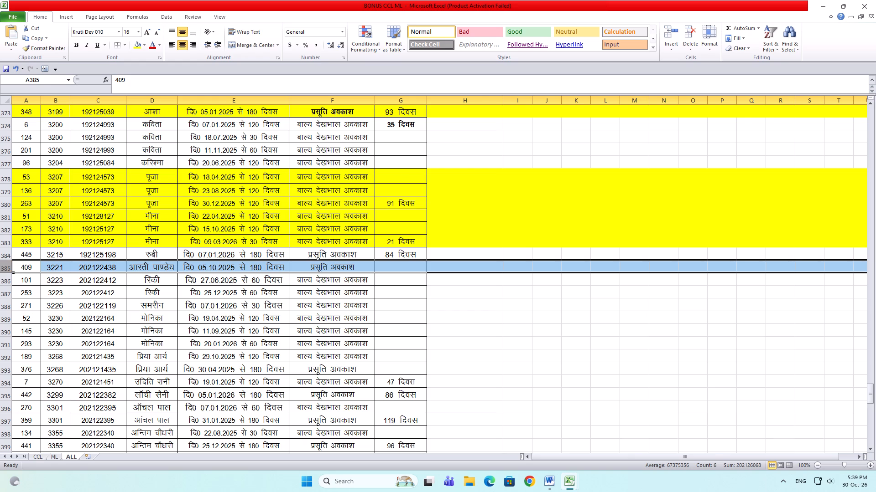
pyautogui.moveTo(57, 266); pyautogui.dragTo(152, 265)
pyautogui.hotkey('ctrl', 'c')
pyautogui.hotkey('alt', 'Tab')
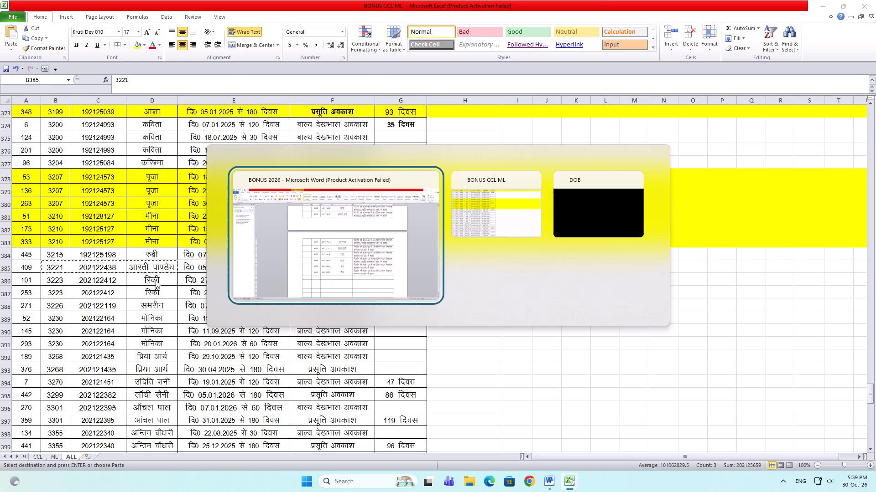
pyautogui.moveTo(349, 370); pyautogui.dragTo(422, 378)
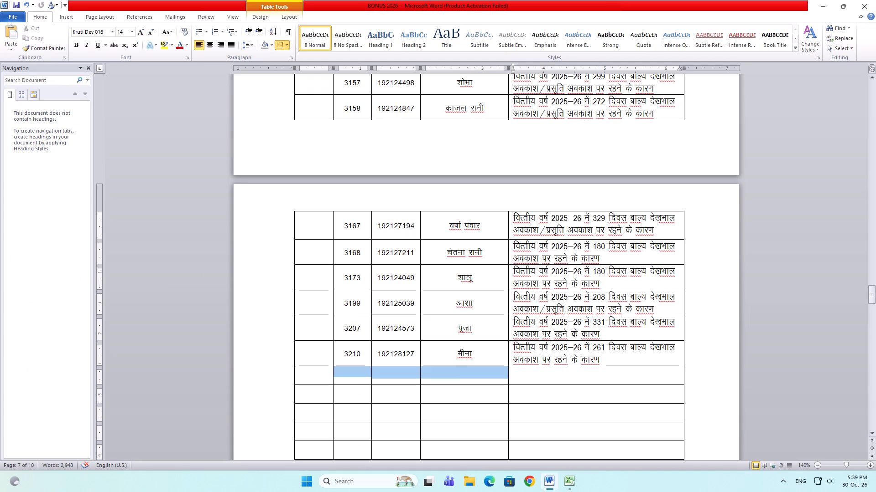
pyautogui.moveTo(422, 378); pyautogui.dragTo(423, 378)
pyautogui.hotkey('ctrl', 'v')
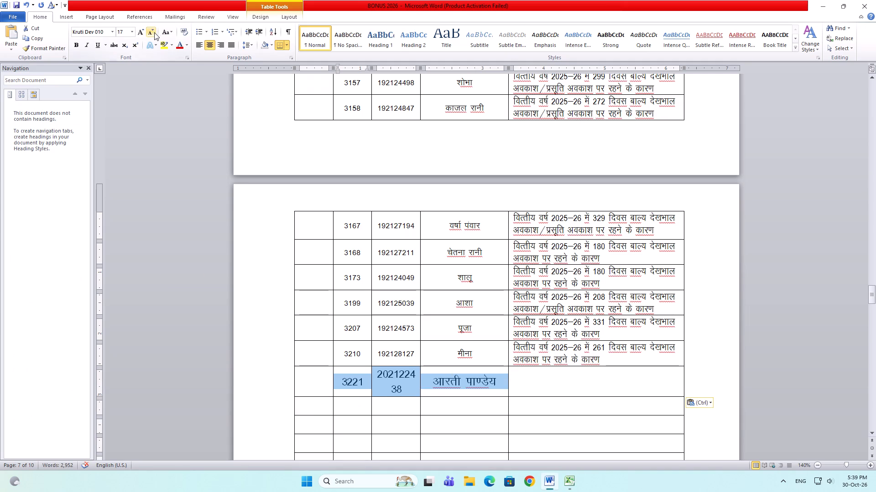
pyautogui.doubleClick(153, 32)
pyautogui.click(153, 32)
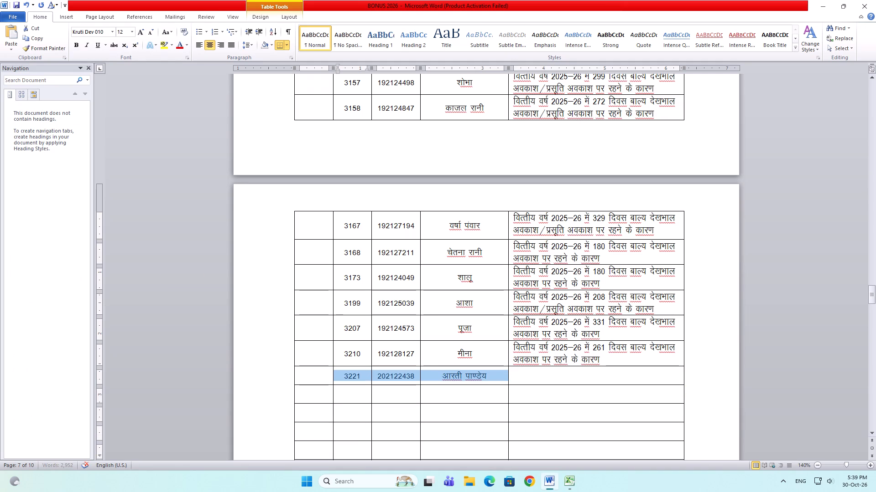
# Copy the maternity leave remark from row 2654 into row 3221, change its start date to 05.10.2025, and save the document.
pyautogui.click(533, 372)
pyautogui.scroll(10, 574, 184)
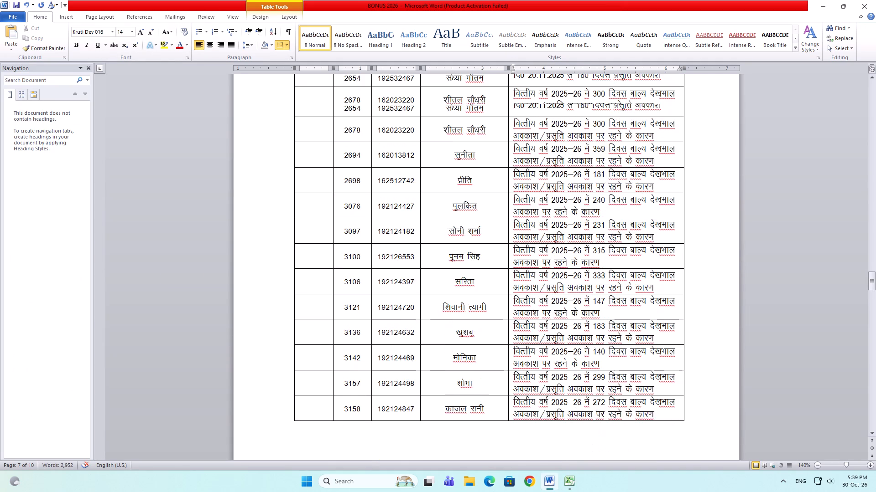
pyautogui.scroll(3, 579, 164)
pyautogui.moveTo(667, 194); pyautogui.dragTo(527, 200)
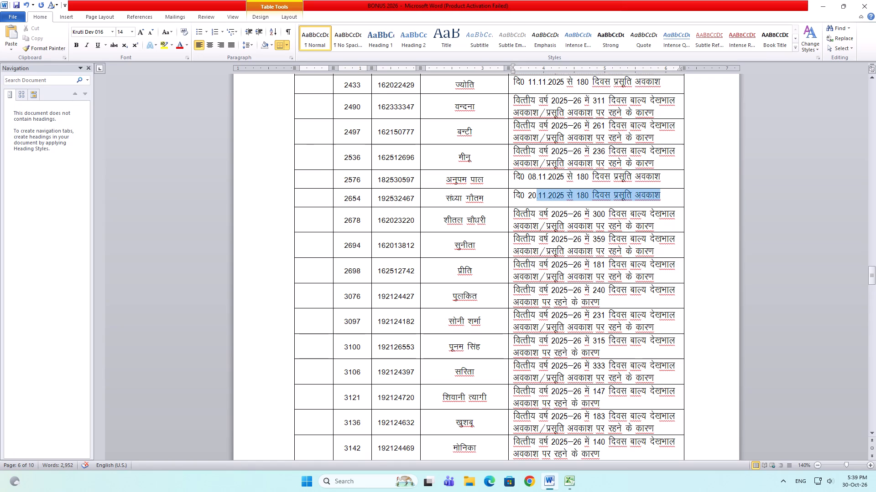
pyautogui.moveTo(527, 200); pyautogui.dragTo(516, 200)
pyautogui.hotkey('ctrl', 'c')
pyautogui.scroll(-9, 496, 229)
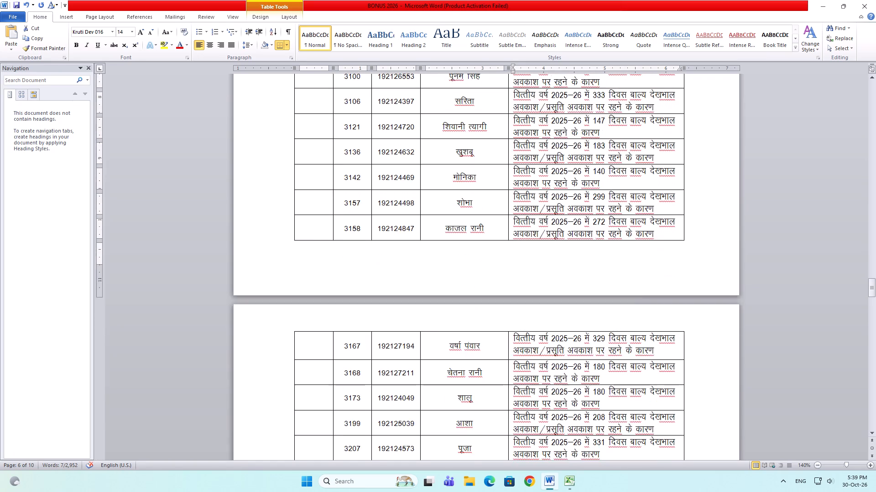
pyautogui.scroll(-8, 505, 257)
pyautogui.click(524, 255)
pyautogui.hotkey('ctrl', 'v')
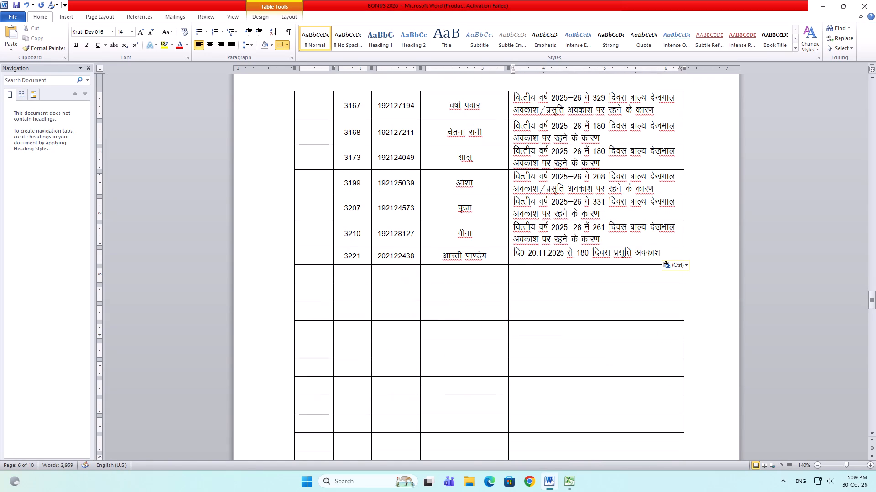
pyautogui.moveTo(531, 252); pyautogui.dragTo(542, 252)
pyautogui.write('05-10')
pyautogui.hotkey('ctrl', 's')
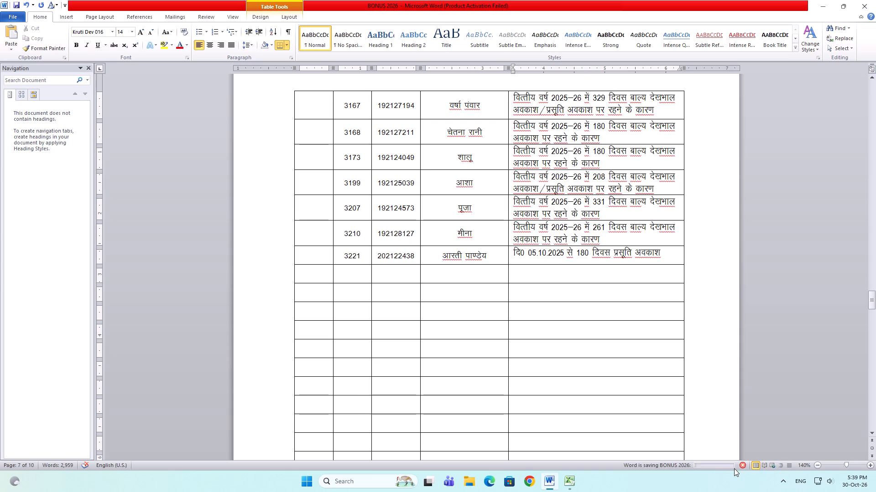
# Return to the BONUS CCL ML workbook, highlight row 385 in yellow, and save it.
pyautogui.hotkey('alt', 'Tab')
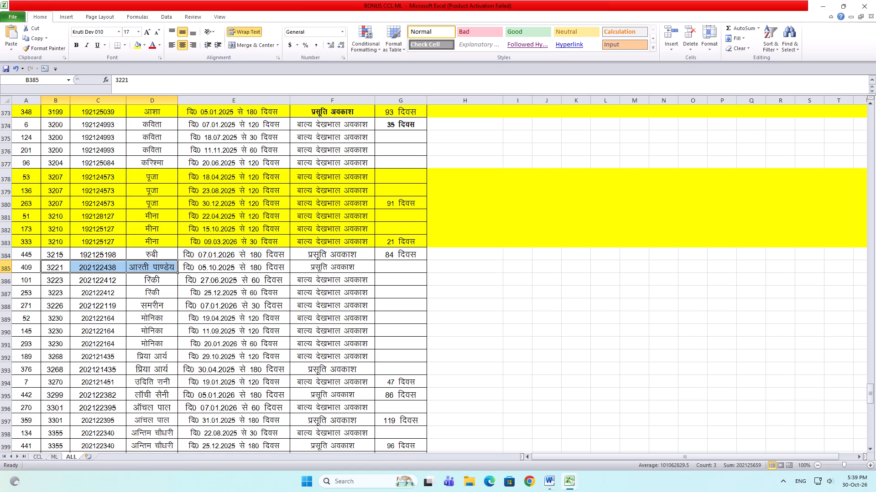
pyautogui.click(2, 266)
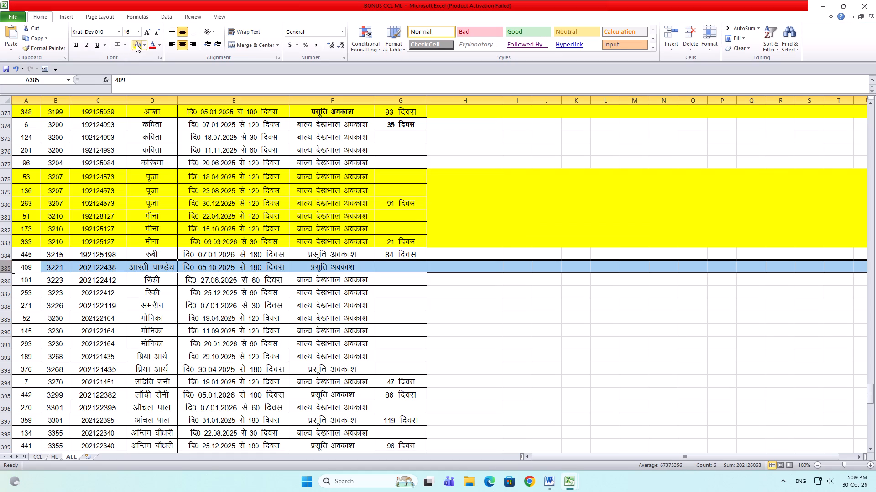
pyautogui.click(136, 44)
pyautogui.click(115, 251)
pyautogui.hotkey('ctrl', 's')
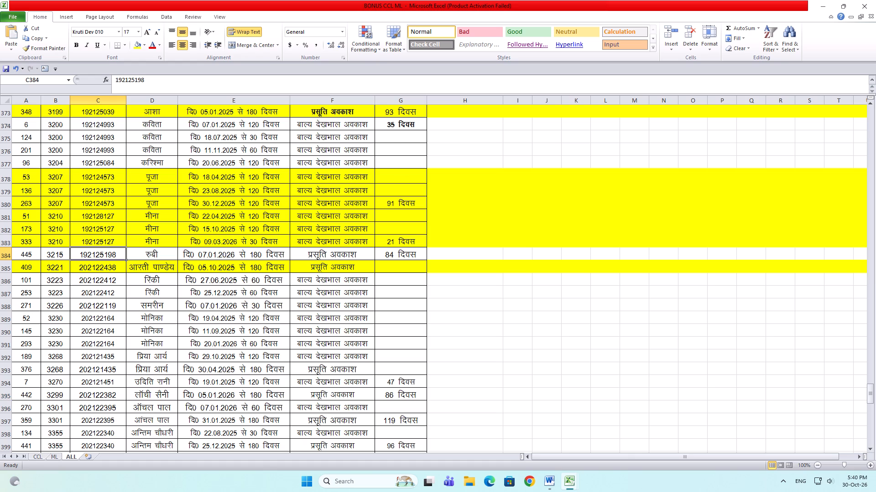
pyautogui.moveTo(6, 279); pyautogui.dragTo(3, 293)
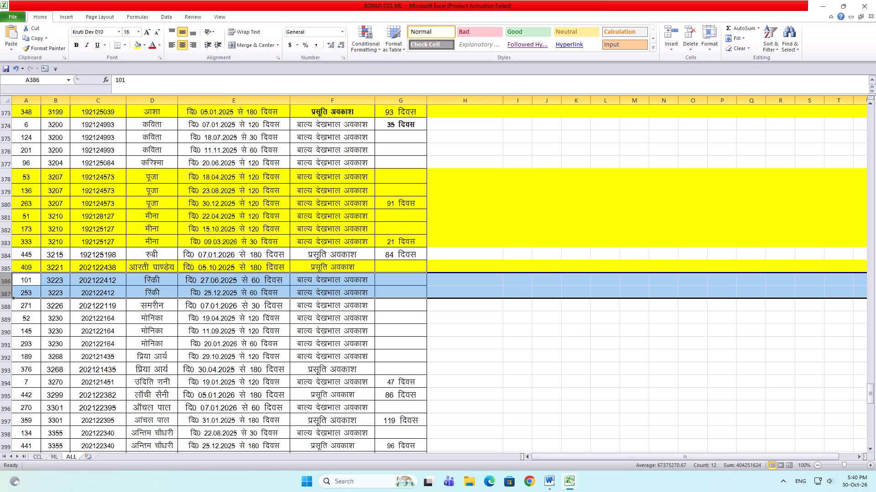
pyautogui.click(7, 307)
pyautogui.moveTo(6, 317); pyautogui.dragTo(7, 344)
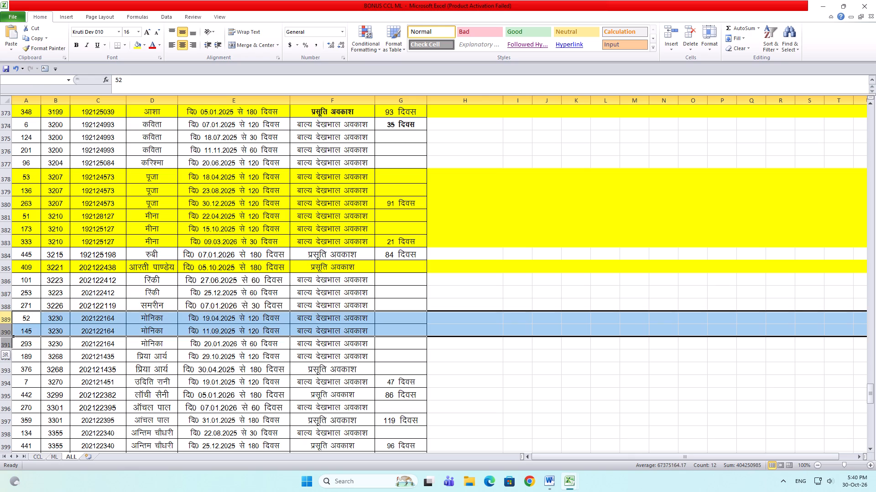
pyautogui.moveTo(7, 344); pyautogui.dragTo(11, 346)
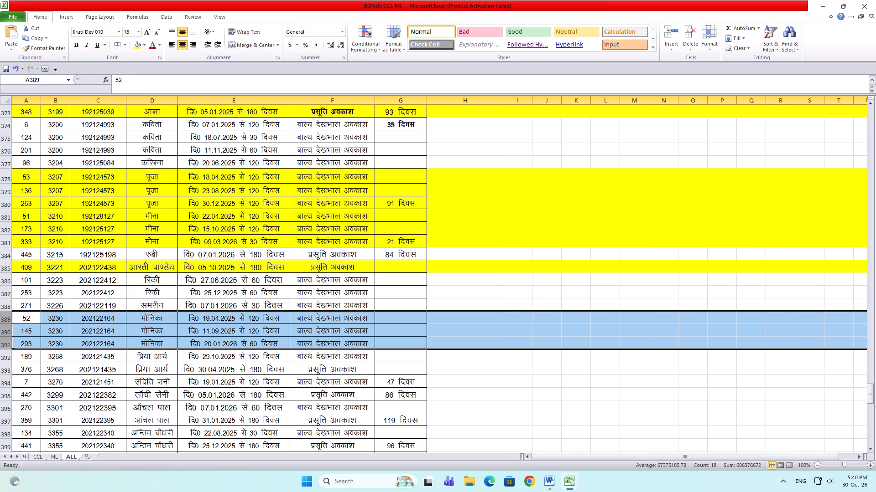
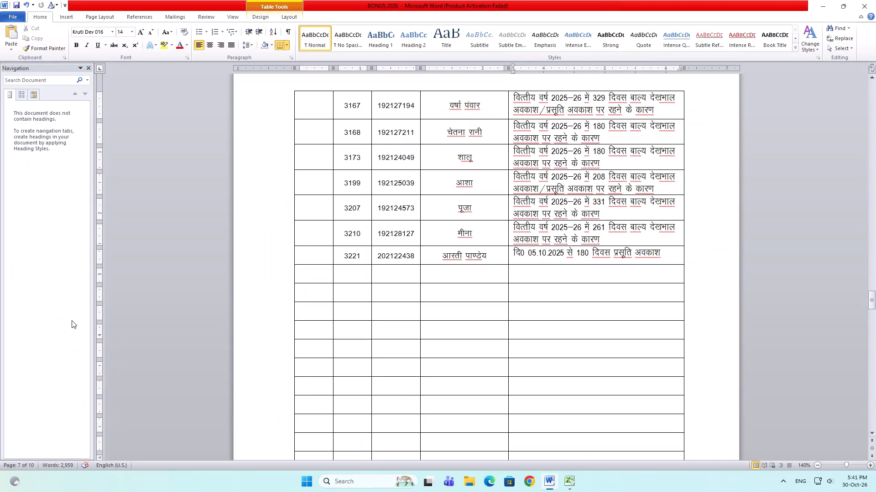
# Copy row 389's number, ID and name from the BONUS CCL ML workbook into the Word table's next empty row at size 12.
pyautogui.hotkey('alt', 'Tab')
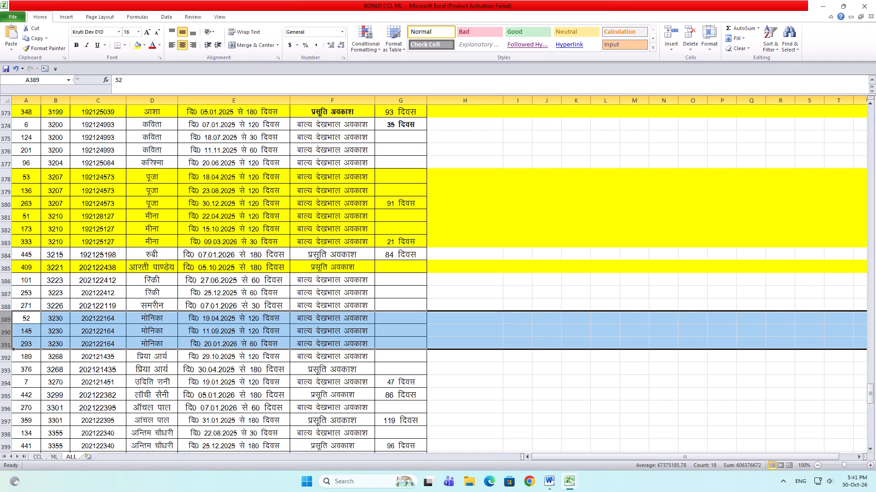
pyautogui.moveTo(46, 319); pyautogui.dragTo(136, 321)
pyautogui.hotkey('ctrl', 'c')
pyautogui.hotkey('alt', 'Tab')
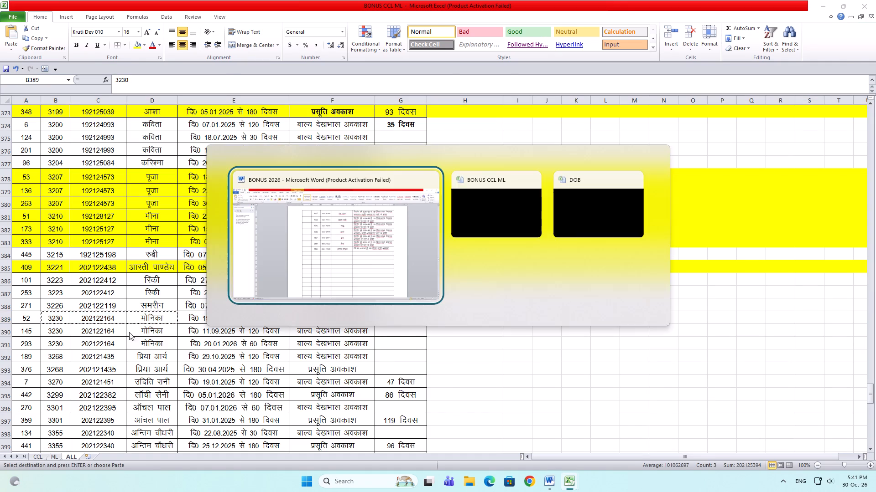
pyautogui.moveTo(341, 275); pyautogui.dragTo(455, 274)
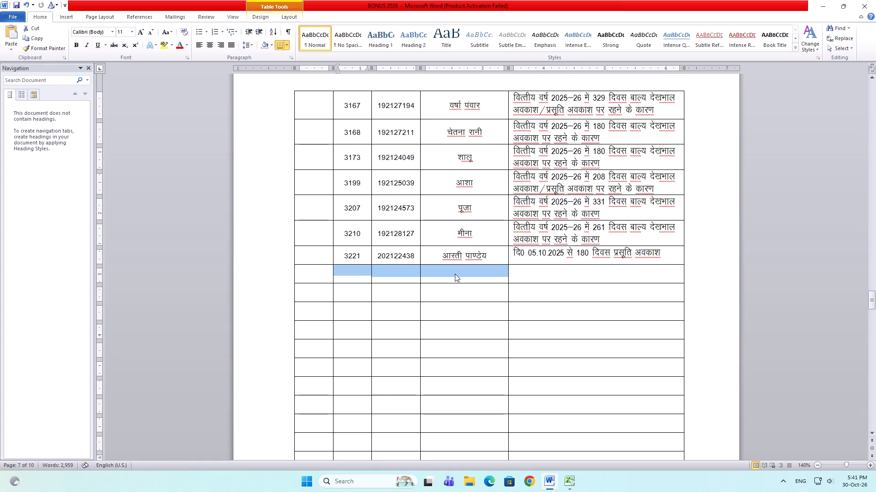
pyautogui.hotkey('ctrl', 'v')
pyautogui.doubleClick(147, 32)
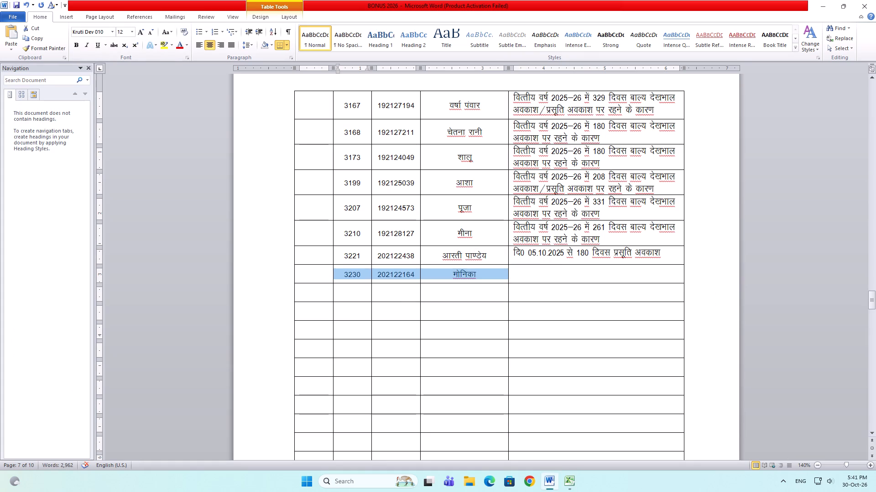
# Copy the child-care leave remark from row 3210 into row 3230, change its day count to 300, and save the document.
pyautogui.moveTo(608, 239); pyautogui.dragTo(511, 227)
pyautogui.hotkey('ctrl', 'c')
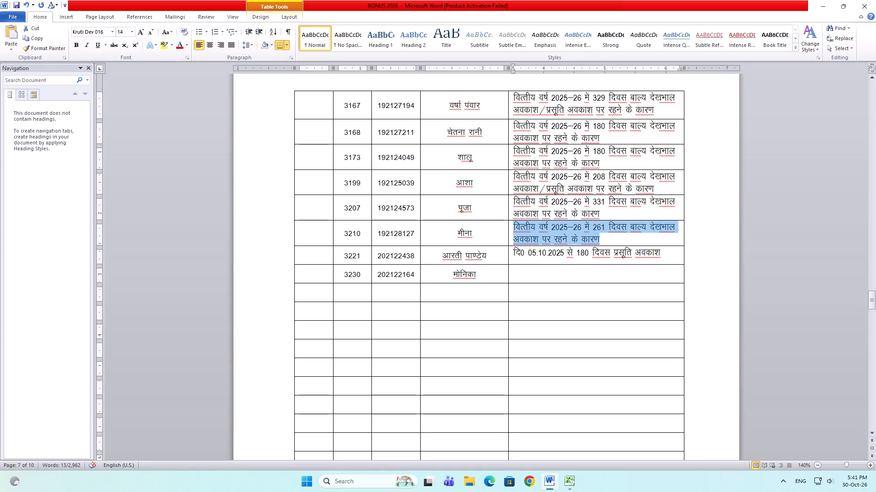
pyautogui.click(535, 272)
pyautogui.hotkey('ctrl', 'v')
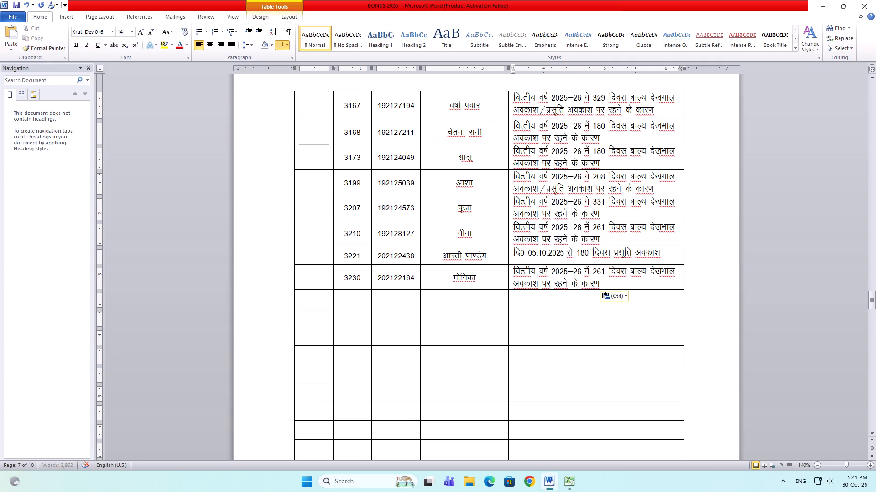
pyautogui.moveTo(594, 271); pyautogui.dragTo(608, 272)
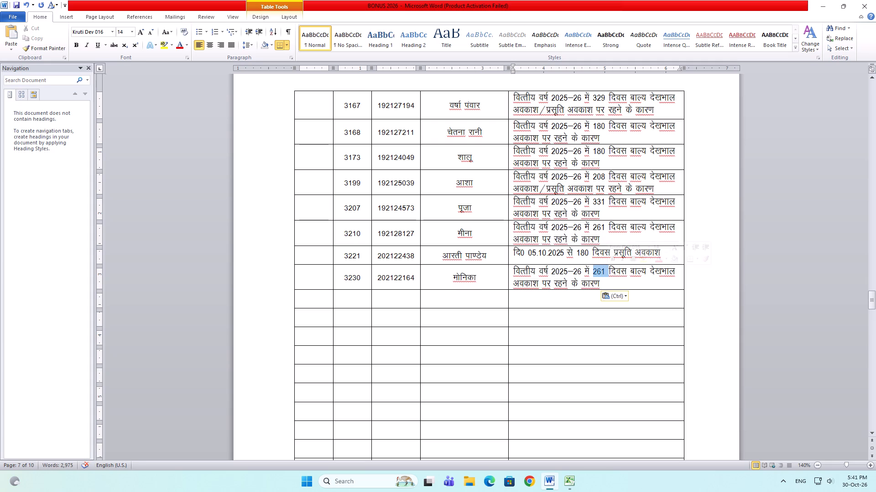
pyautogui.write('300')
pyautogui.press('space')
pyautogui.hotkey('ctrl', 's')
# Return to the BONUS CCL ML workbook, highlight rows 389 to 391 in yellow, and save it.
pyautogui.hotkey('alt', 'Tab')
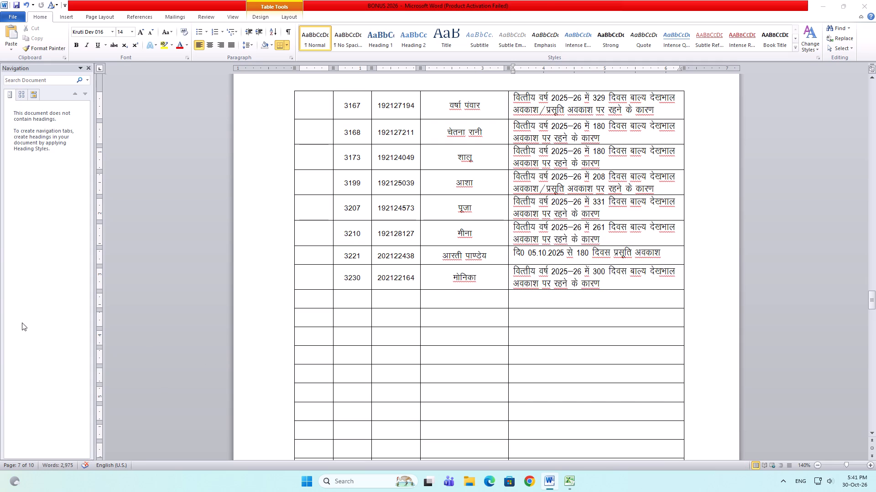
pyautogui.moveTo(2, 314); pyautogui.dragTo(4, 339)
pyautogui.click(137, 42)
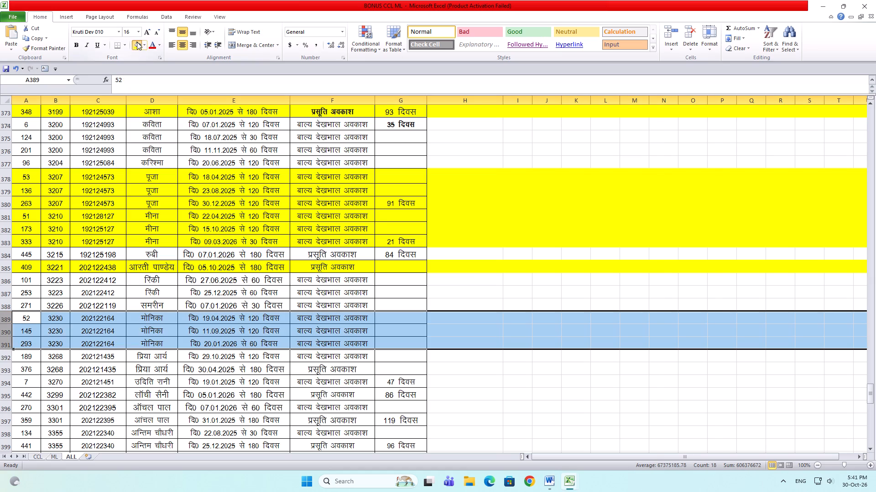
pyautogui.click(206, 308)
pyautogui.hotkey('ctrl', 's')
# Check the leave entries in rows 392 and 393, and copy row 392's number, ID and name into the Word table's next empty row at size 12.
pyautogui.scroll(-2, 195, 293)
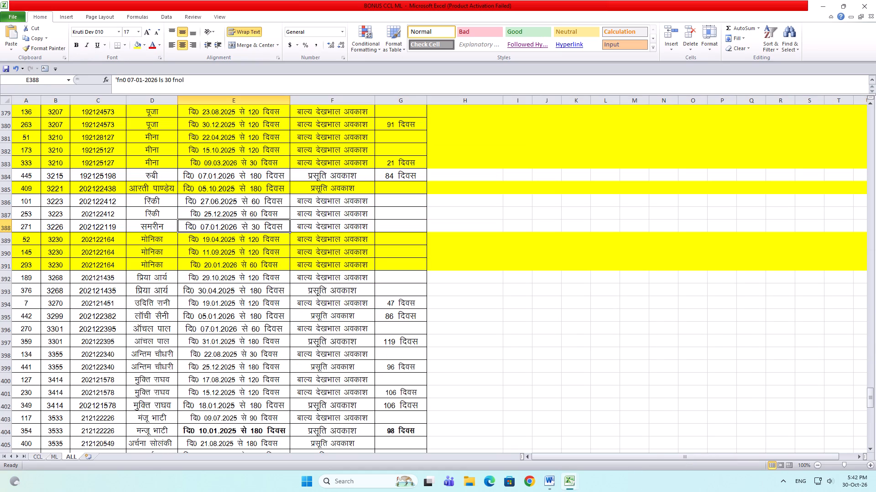
pyautogui.moveTo(4, 277); pyautogui.dragTo(3, 287)
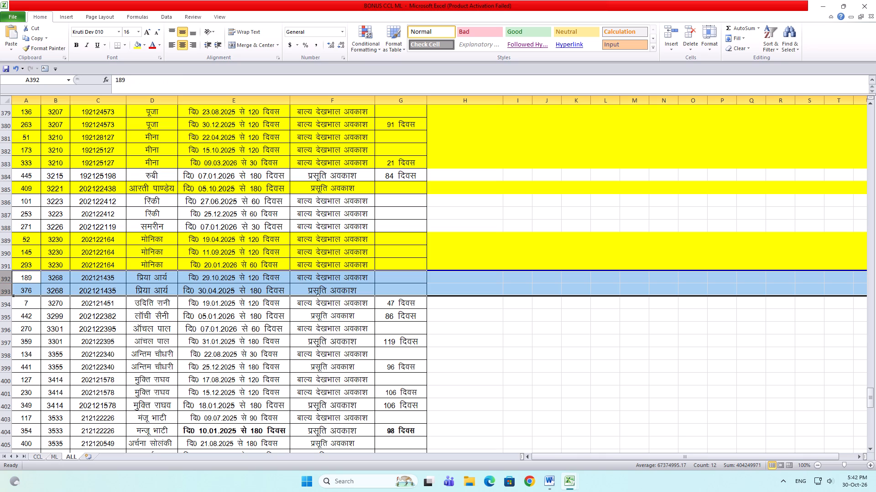
pyautogui.moveTo(52, 280); pyautogui.dragTo(141, 281)
pyautogui.hotkey('ctrl', 'c')
pyautogui.hotkey('alt', 'Tab')
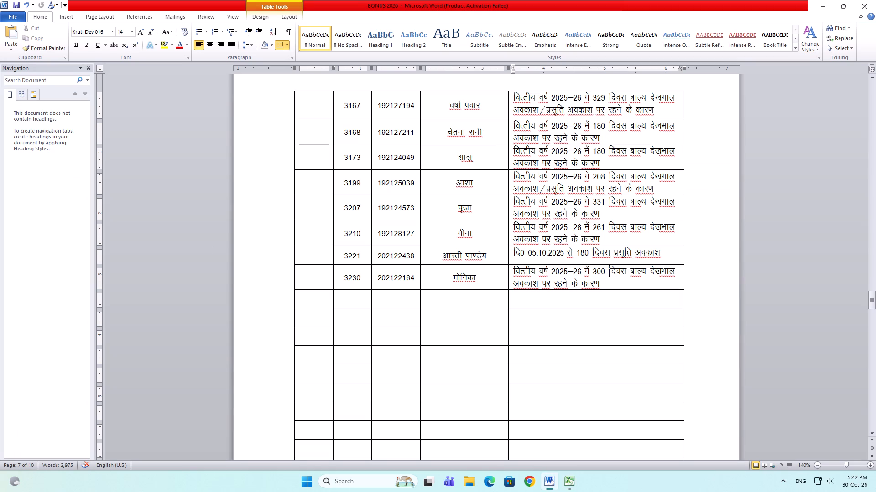
pyautogui.moveTo(347, 292); pyautogui.dragTo(446, 309)
pyautogui.click(381, 293)
pyautogui.moveTo(351, 296); pyautogui.dragTo(466, 302)
pyautogui.hotkey('ctrl', 'v')
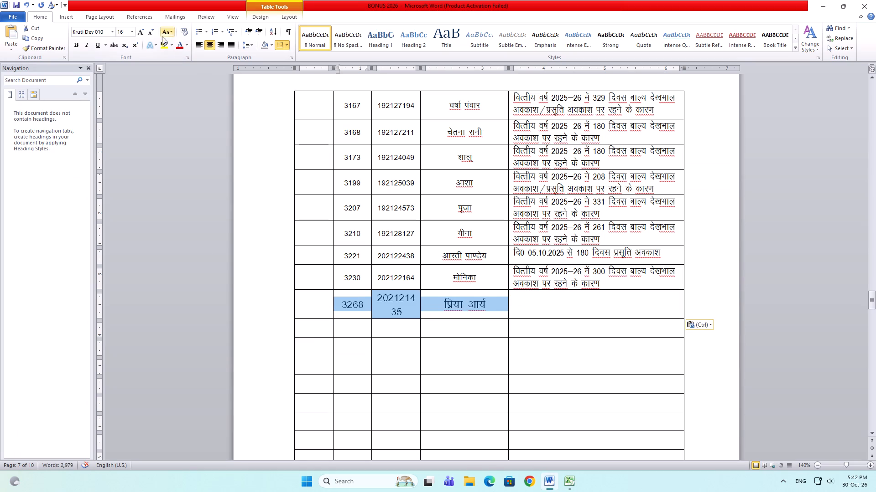
pyautogui.doubleClick(153, 33)
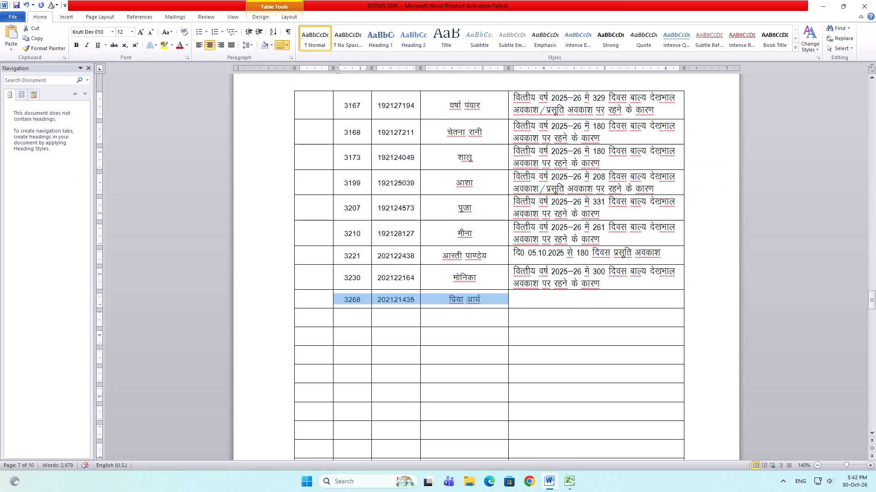
# Copy the combined child-care and maternity leave remark from row 3199 into the remark cell of row 3268.
pyautogui.moveTo(657, 186); pyautogui.dragTo(600, 187)
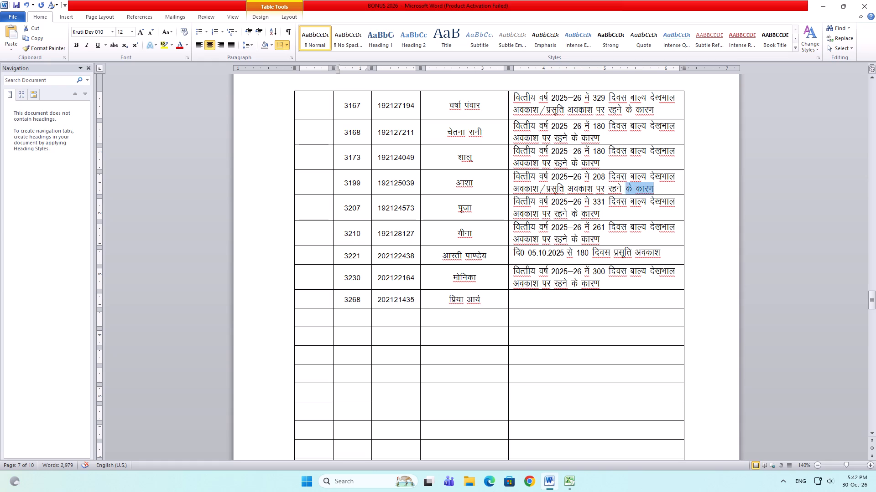
pyautogui.moveTo(600, 187); pyautogui.dragTo(511, 179)
pyautogui.hotkey('ctrl', 'c')
pyautogui.click(538, 295)
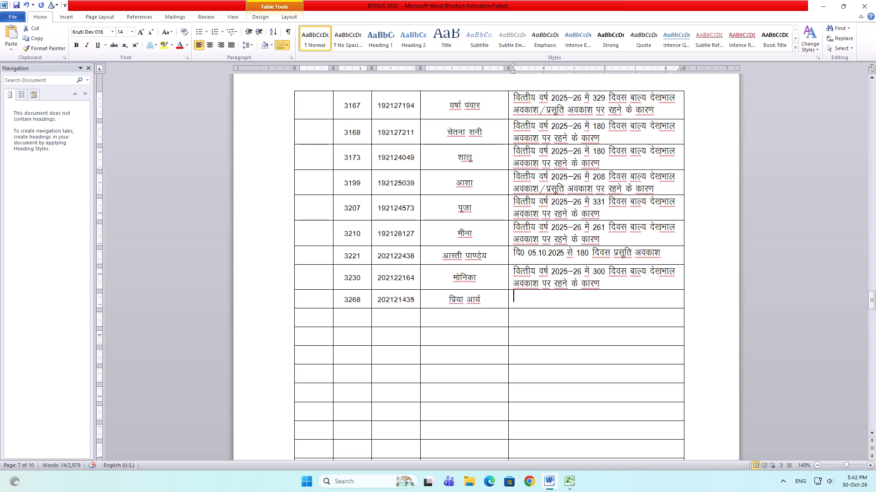
pyautogui.hotkey('ctrl', 'v')
# Return to the BONUS CCL ML workbook, highlight rows 392 and 393 in yellow, and save it.
pyautogui.hotkey('alt', 'Tab')
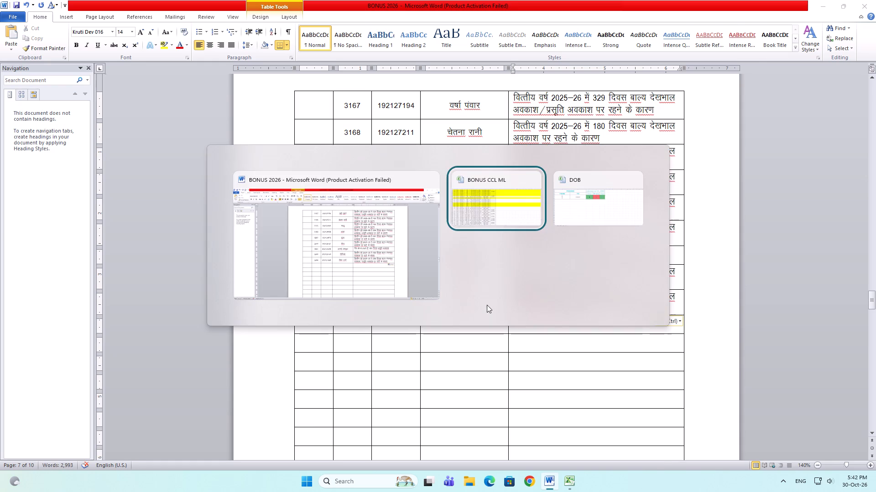
pyautogui.moveTo(5, 280); pyautogui.dragTo(4, 285)
pyautogui.click(136, 41)
pyautogui.click(172, 262)
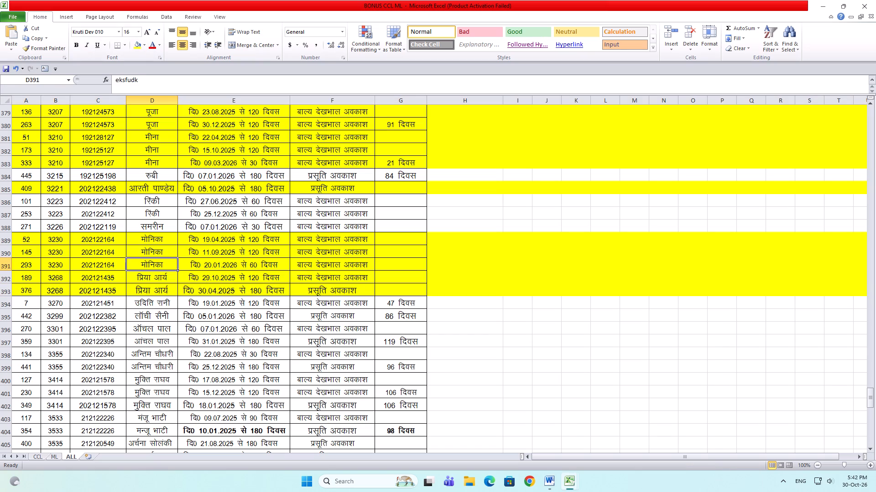
pyautogui.hotkey('ctrl', 's')
# Check the leave entries in rows 394 to 397, and copy row 396's number, ID and name into the Word table's next empty row at size 12.
pyautogui.click(3, 302)
pyautogui.click(7, 316)
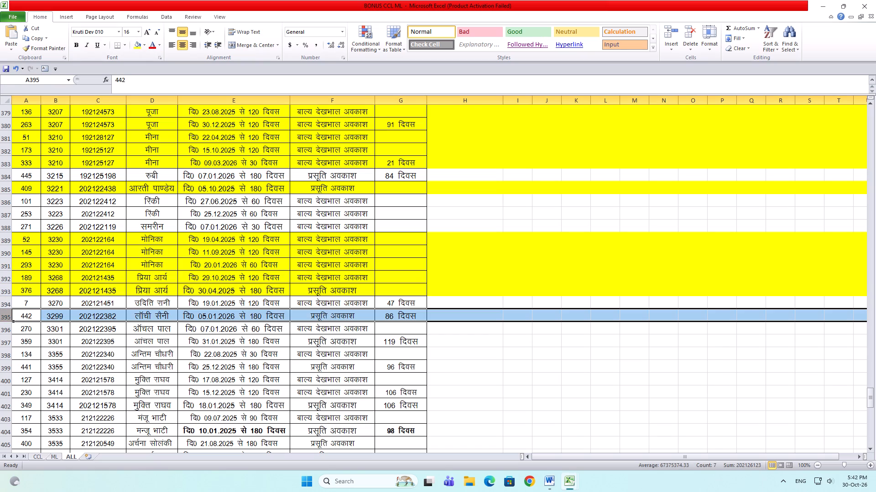
pyautogui.moveTo(8, 329); pyautogui.dragTo(8, 338)
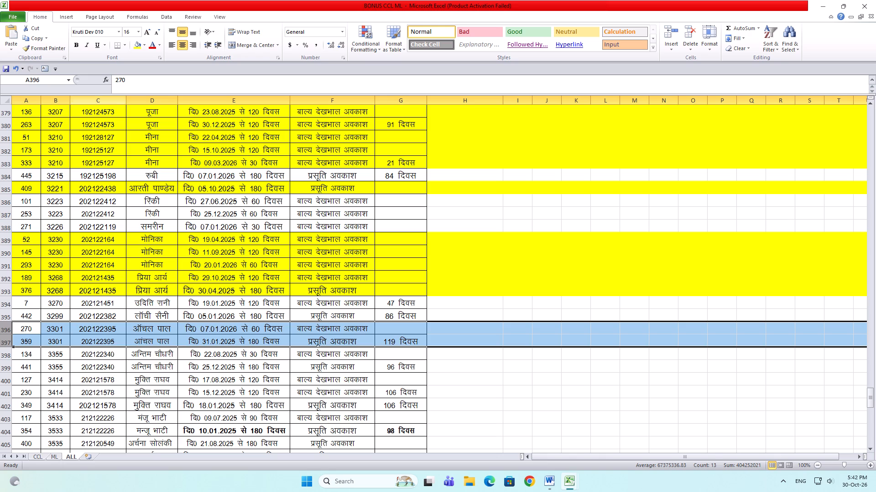
pyautogui.moveTo(54, 328); pyautogui.dragTo(151, 332)
pyautogui.hotkey('ctrl', 'c')
pyautogui.hotkey('alt', 'Tab')
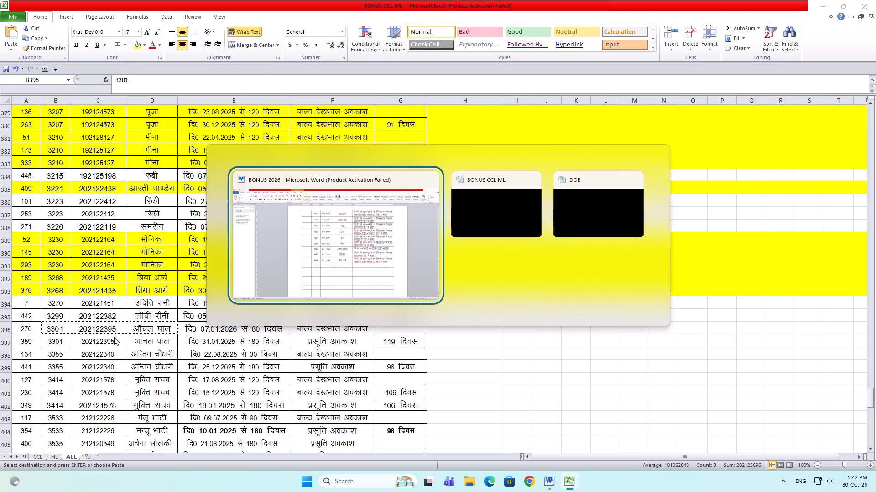
pyautogui.moveTo(344, 323); pyautogui.dragTo(445, 327)
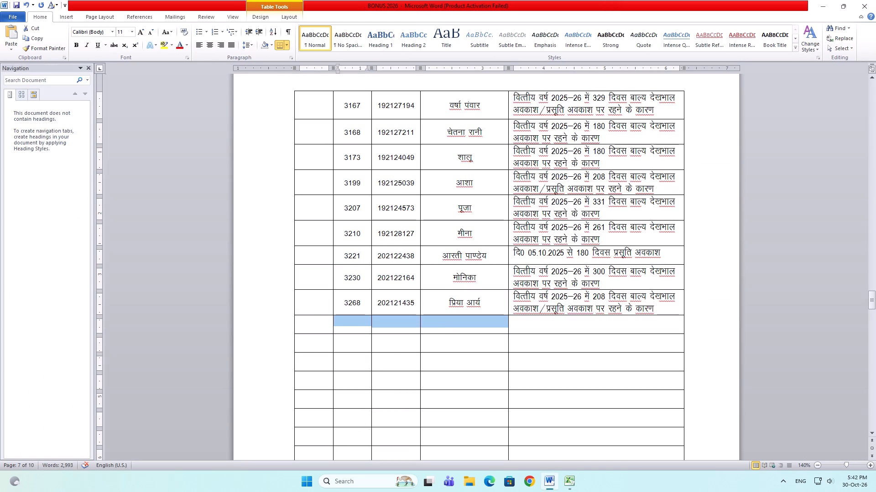
pyautogui.hotkey('ctrl', 'v')
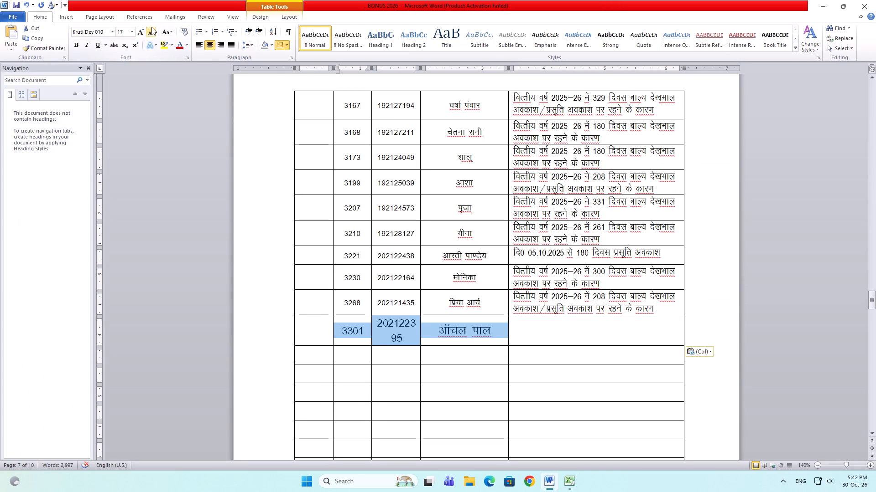
pyautogui.doubleClick(151, 31)
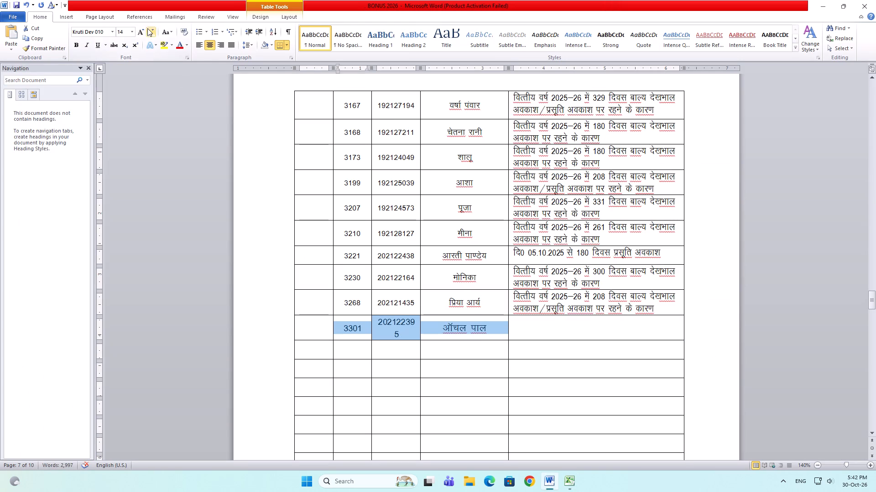
pyautogui.click(150, 30)
# Copy the combined leave remark from row 3268 into row 3301, change its day count to 179, and save the document.
pyautogui.moveTo(666, 310); pyautogui.dragTo(529, 293)
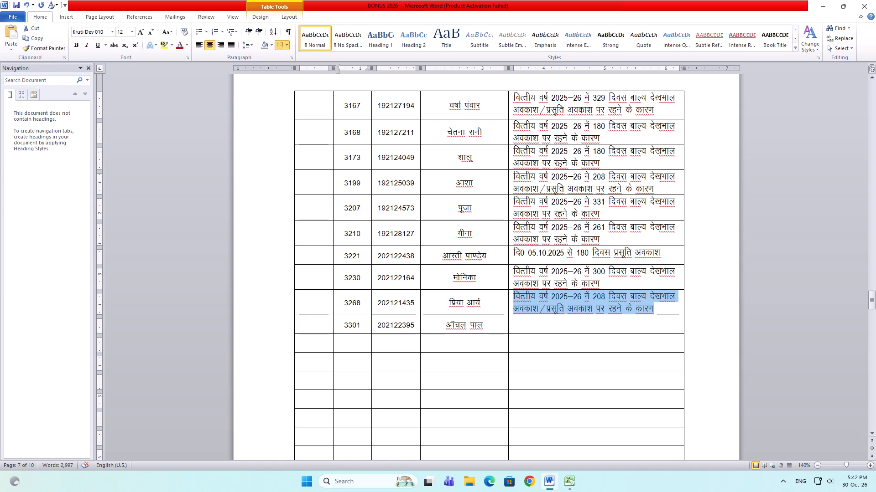
pyautogui.moveTo(529, 293); pyautogui.dragTo(512, 294)
pyautogui.hotkey('ctrl', 'c')
pyautogui.click(538, 332)
pyautogui.hotkey('ctrl', 'v')
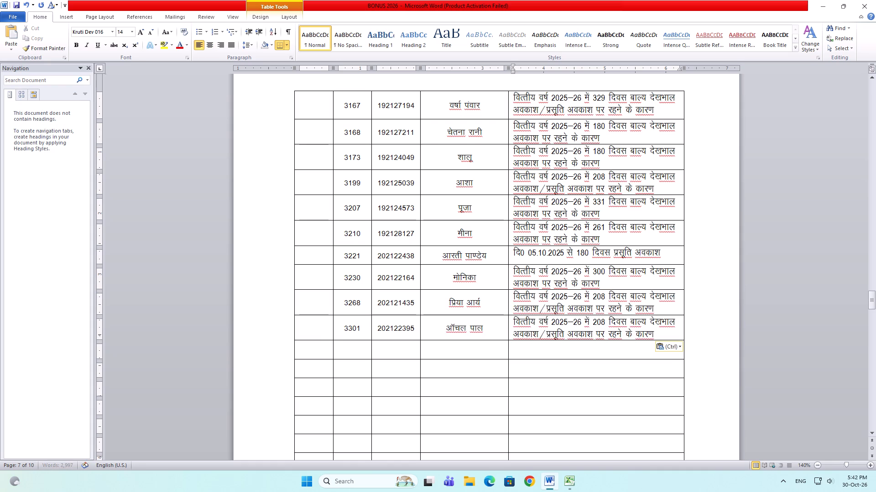
pyautogui.moveTo(592, 322); pyautogui.dragTo(604, 321)
pyautogui.write('179')
pyautogui.hotkey('ctrl', 's')
# Return to the BONUS CCL ML workbook, highlight rows 396 and 397 in yellow, and save it.
pyautogui.hotkey('alt', 'Tab')
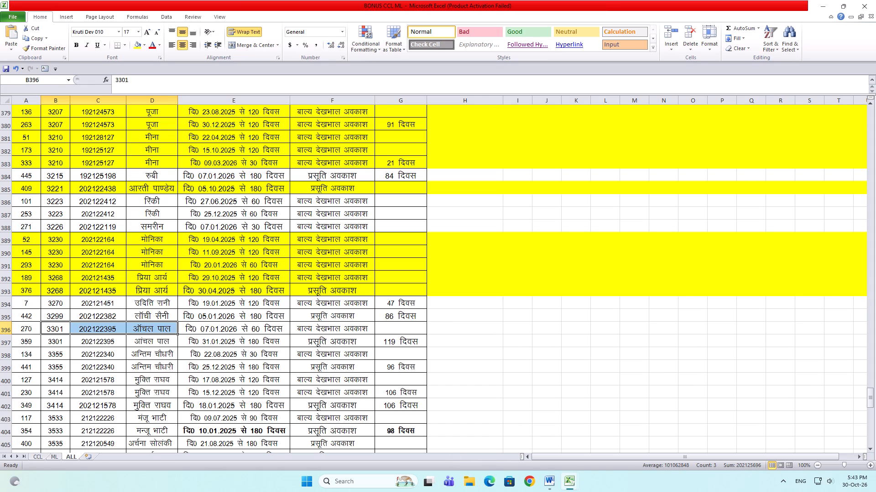
pyautogui.moveTo(4, 328); pyautogui.dragTo(1, 341)
pyautogui.click(135, 43)
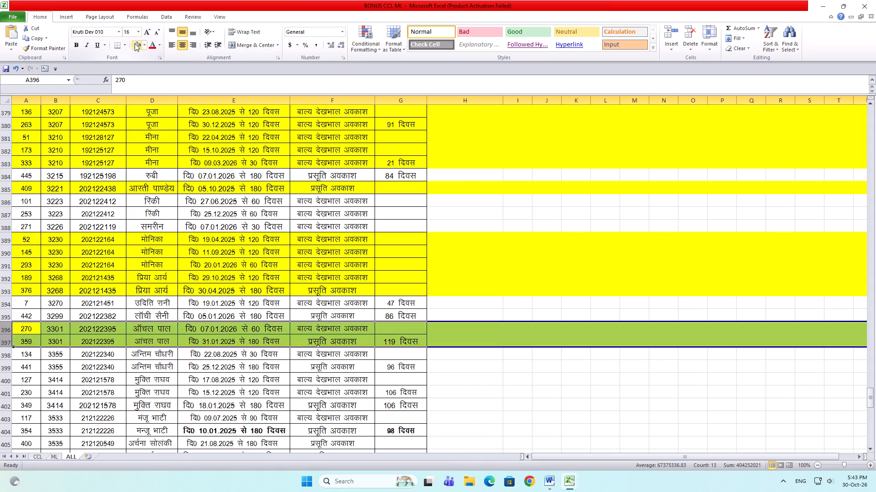
pyautogui.hotkey('alt', 'Tab')
pyautogui.hotkey('alt', 'Tab')
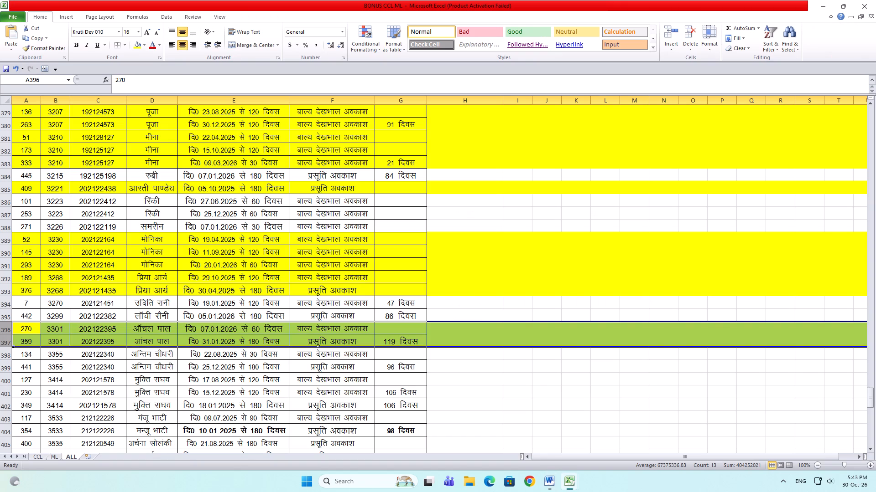
pyautogui.click(214, 293)
pyautogui.hotkey('ctrl', 's')
# Check the leave entries for number 3355 in rows 398 and 399, selecting row 398's number, ID and name.
pyautogui.scroll(-1, 112, 338)
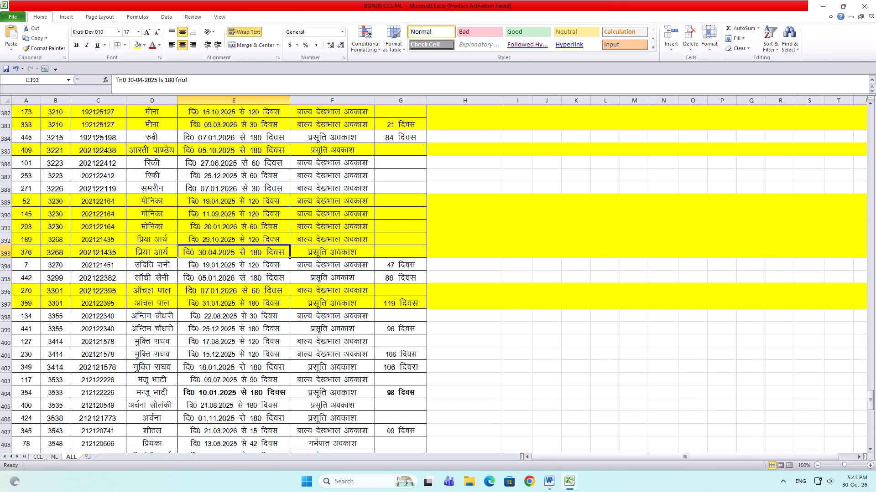
pyautogui.scroll(-1, 110, 337)
pyautogui.moveTo(5, 278); pyautogui.dragTo(4, 289)
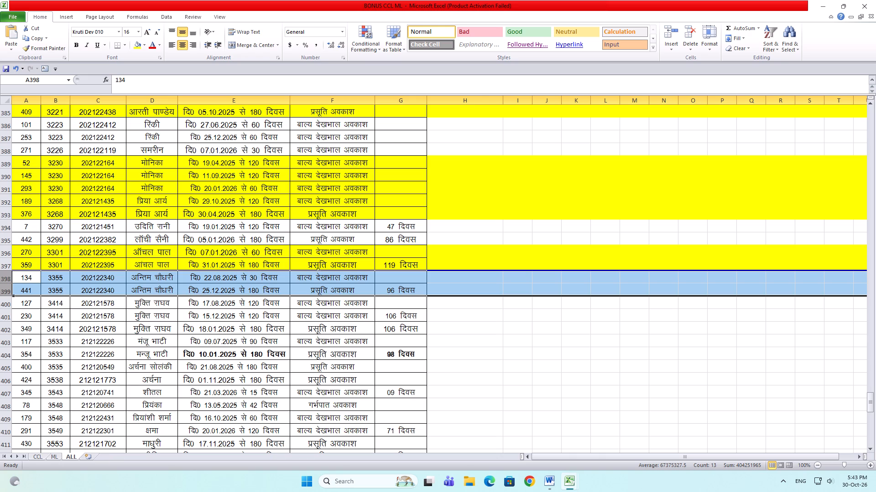
pyautogui.moveTo(52, 278); pyautogui.dragTo(136, 284)
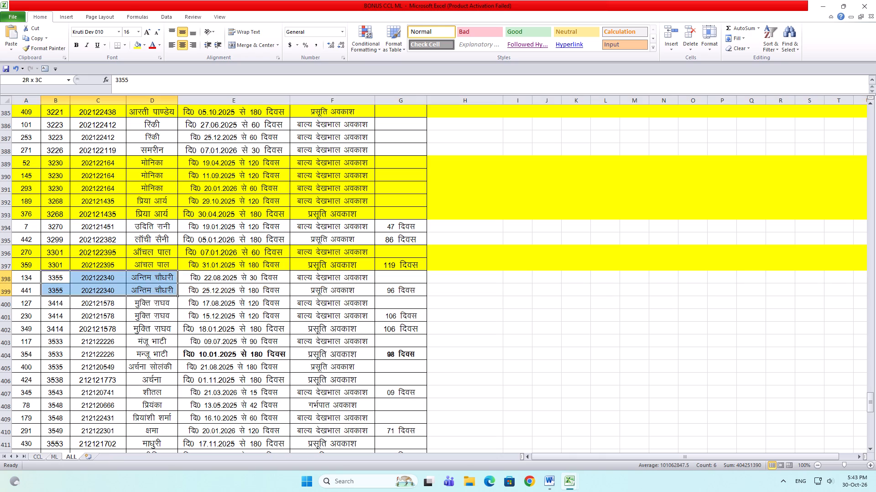
pyautogui.moveTo(136, 284); pyautogui.dragTo(139, 281)
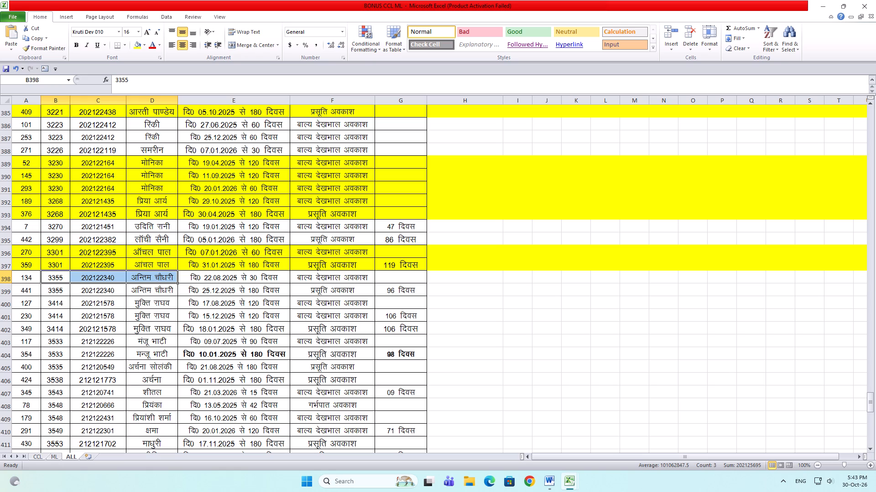
# Switch to the DOB workbook and set the period calculator's FROM date to 25-12-2025.
pyautogui.hotkey('alt', 'Tab')
pyautogui.hotkey('alt', 'Tab')
pyautogui.hotkey('alt', 'Tab')
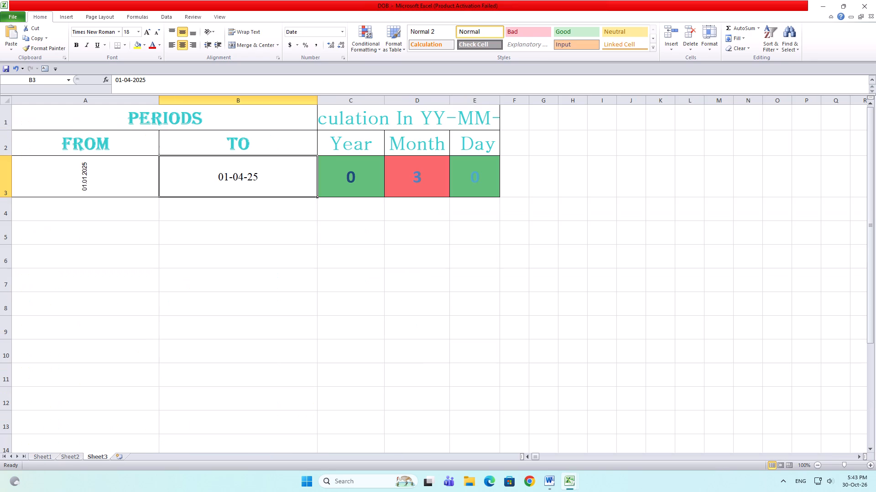
pyautogui.click(114, 179)
pyautogui.write('25-12-9')
pyautogui.press('BackSpace')
pyautogui.write('2025')
pyautogui.press('Tab')
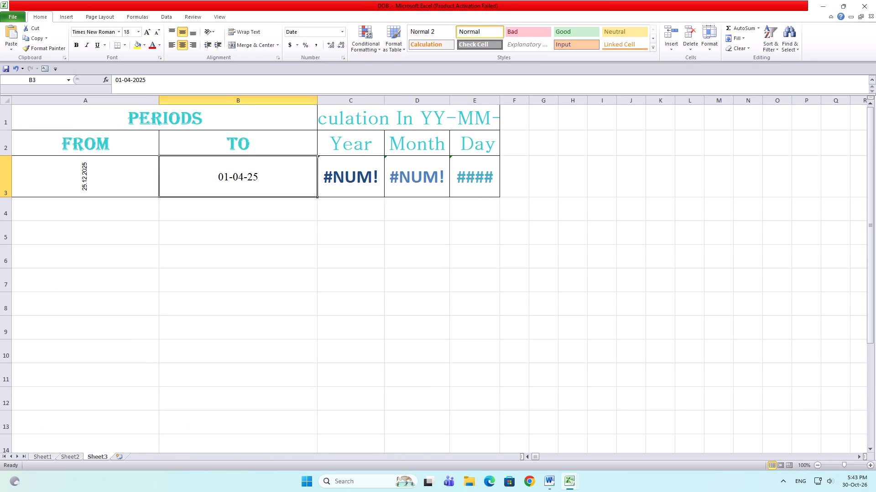
# Set the period calculator's TO date to 31-03-2026.
pyautogui.click(246, 175)
pyautogui.write('01-0')
pyautogui.press('BackSpace')
pyautogui.press('BackSpace')
pyautogui.press('BackSpace')
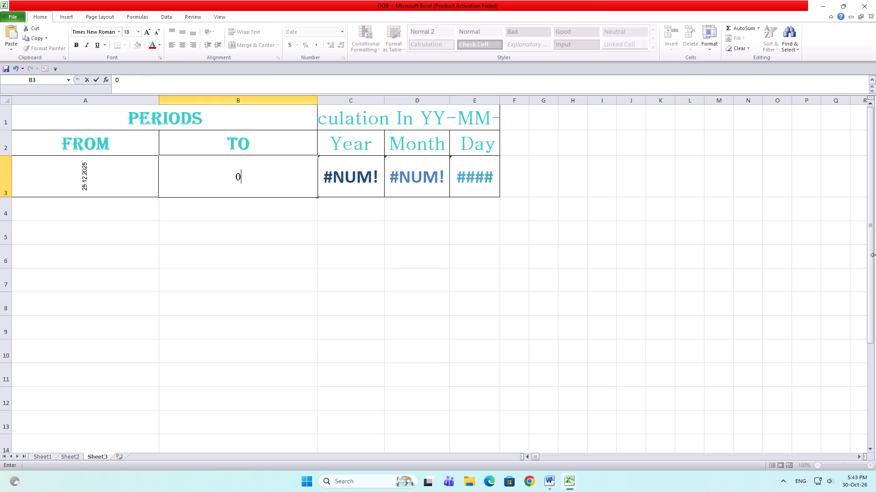
pyautogui.press('1')
pyautogui.press('BackSpace')
pyautogui.press('BackSpace')
pyautogui.press('BackSpace')
pyautogui.write('31-03-2026')
pyautogui.press('Tab')
# Return to the BONUS CCL ML workbook, check the day count in row 399, and save the workbook.
pyautogui.hotkey('alt', 'Tab')
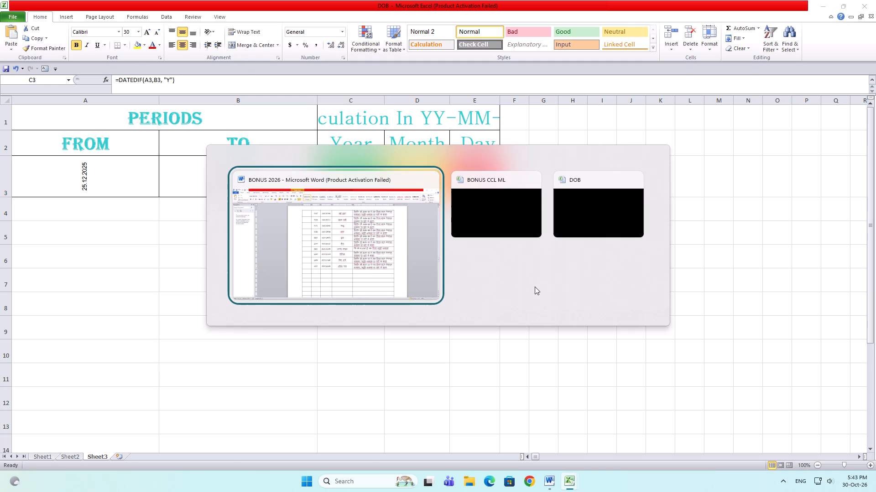
pyautogui.hotkey('alt', 'Tab')
pyautogui.hotkey('alt', 'Tab')
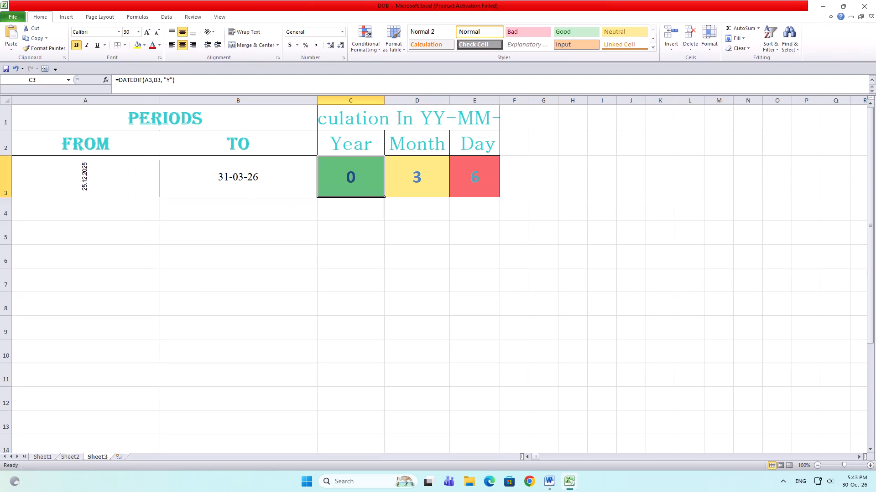
pyautogui.hotkey('alt', 'Tab')
pyautogui.hotkey('alt', 'Tab')
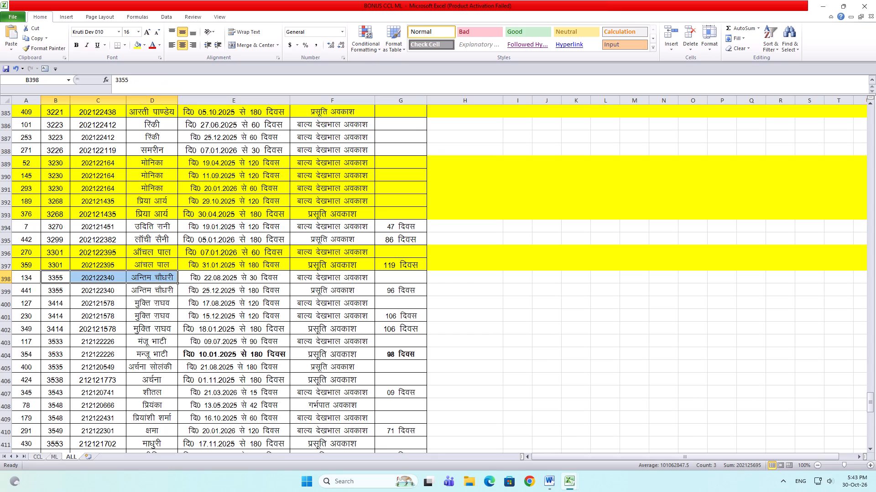
pyautogui.click(317, 294)
pyautogui.click(407, 292)
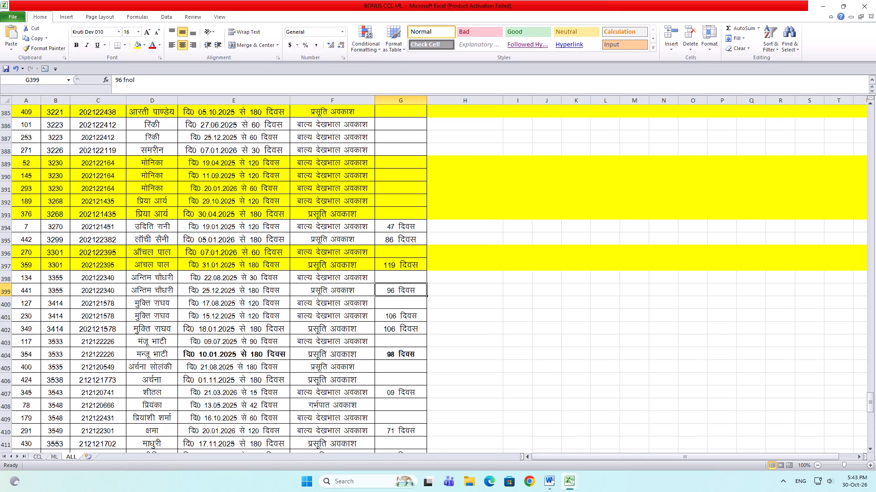
pyautogui.hotkey('ctrl', 's')
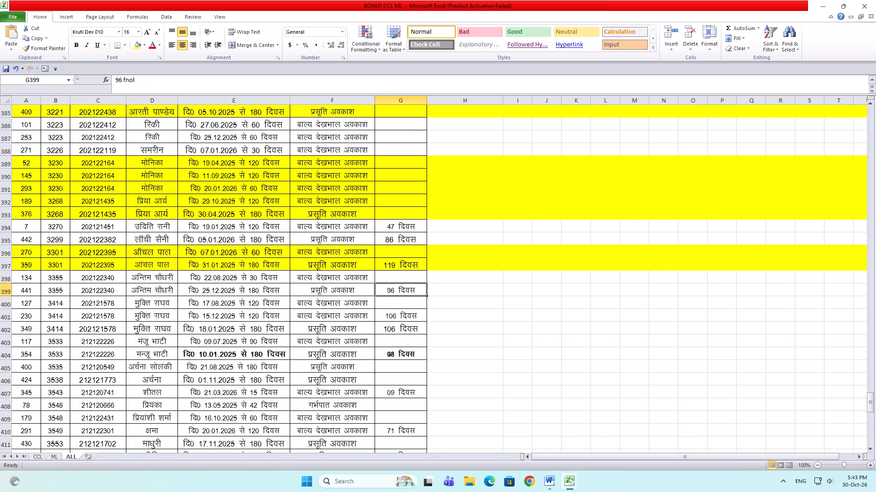